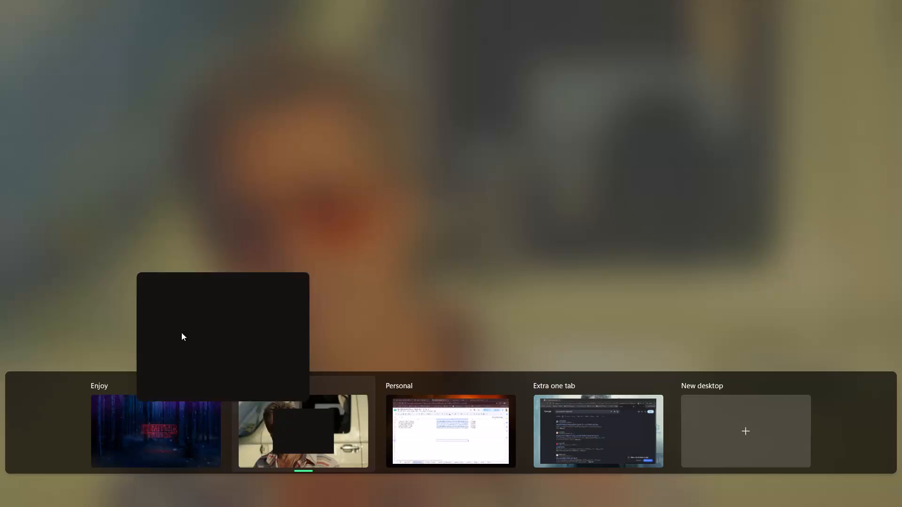
# Switch to the Office Work desktop and launch Chrome with the work profile from its desktop shortcut.
pyautogui.click(269, 427)
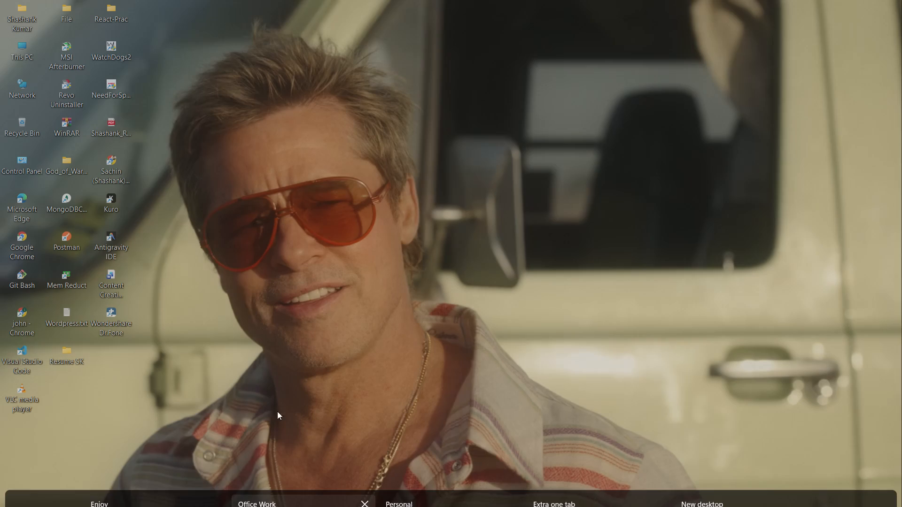
pyautogui.tripleClick(119, 164)
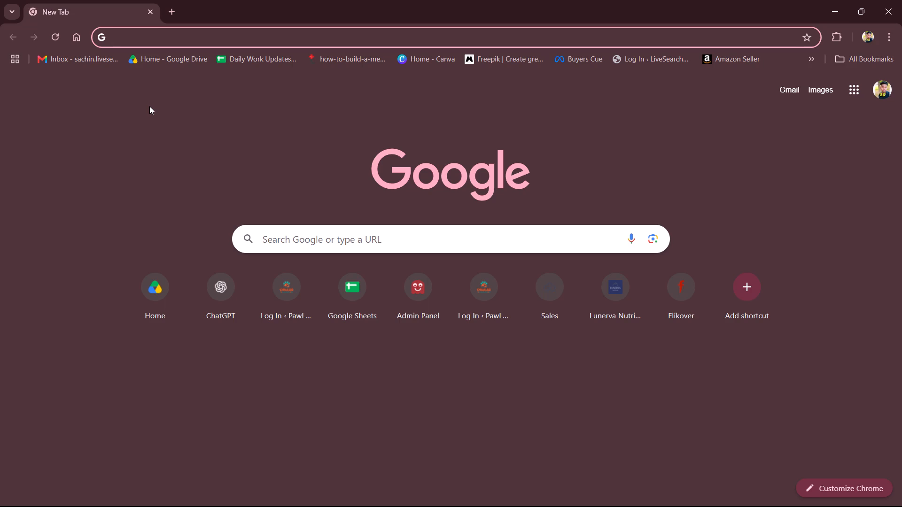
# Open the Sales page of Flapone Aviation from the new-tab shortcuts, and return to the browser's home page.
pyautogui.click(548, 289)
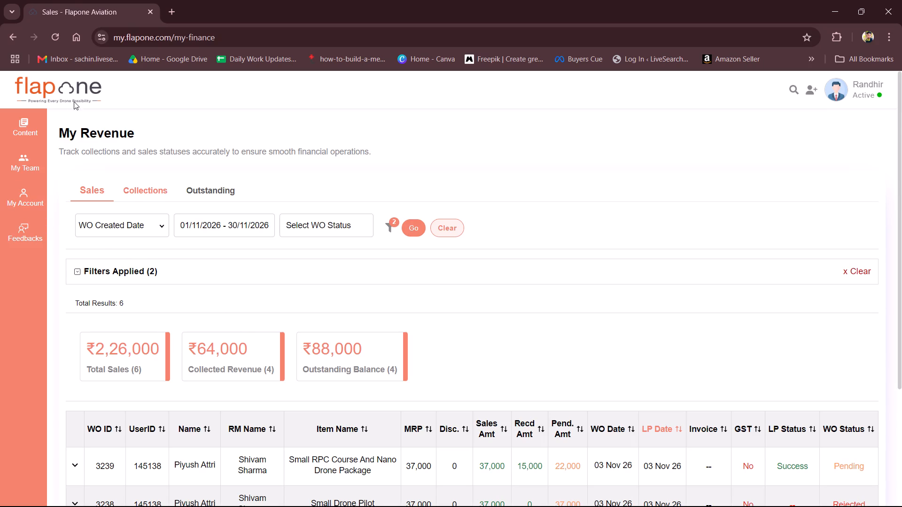
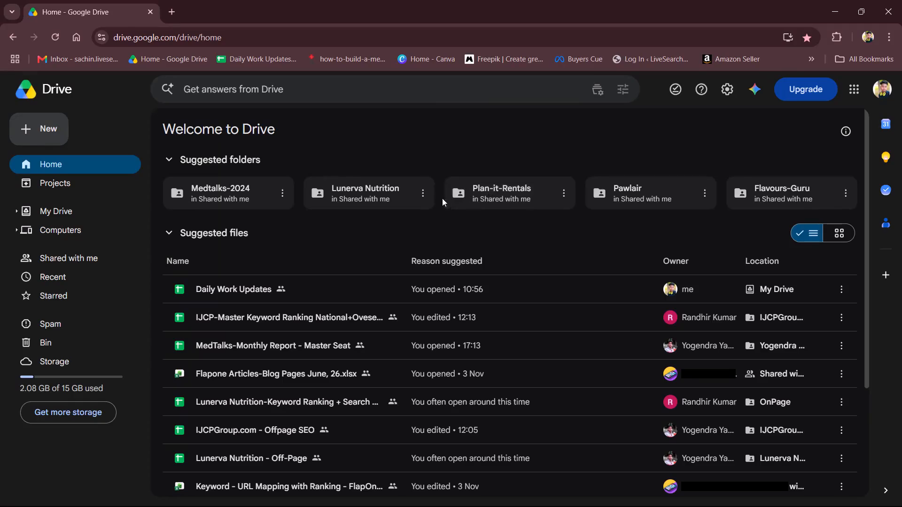
# In the shared Flavours-Guru folder, create a folder named "Nov, 26" inside Admin - Blog.
pyautogui.doubleClick(769, 194)
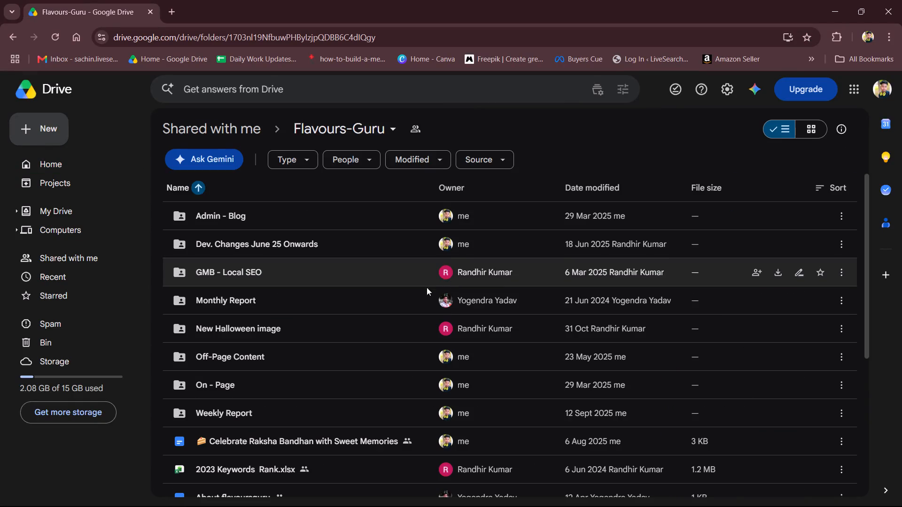
pyautogui.doubleClick(288, 223)
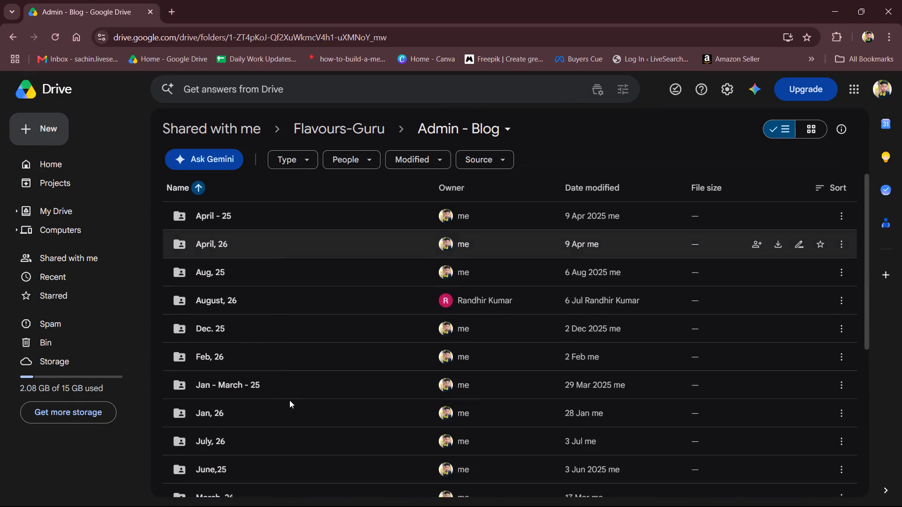
pyautogui.scroll(-5, 320, 361)
pyautogui.scroll(-2, 315, 413)
pyautogui.rightClick(313, 463)
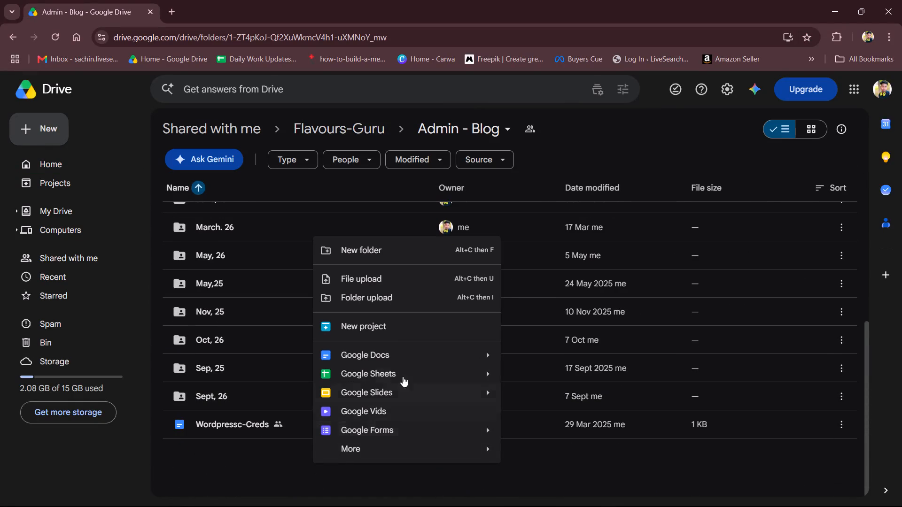
pyautogui.click(388, 246)
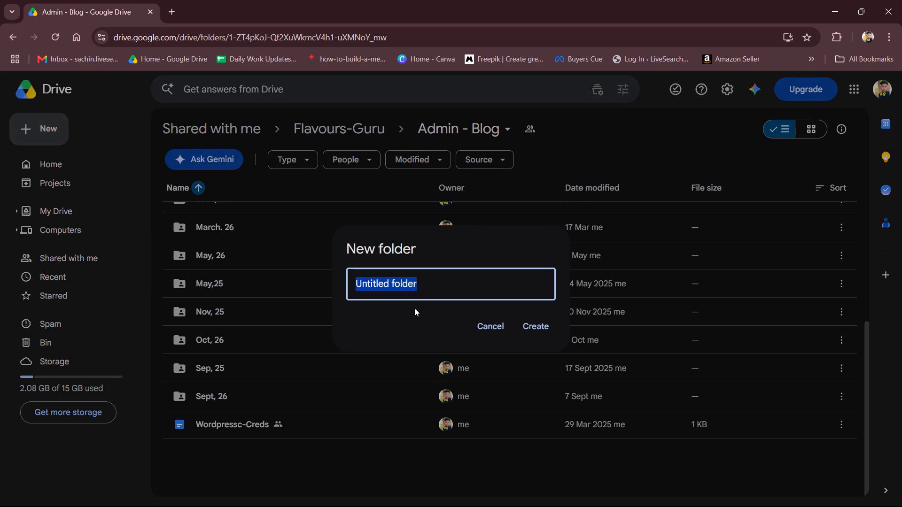
pyautogui.hotkey('shift', 'n')
pyautogui.write('ov, 26')
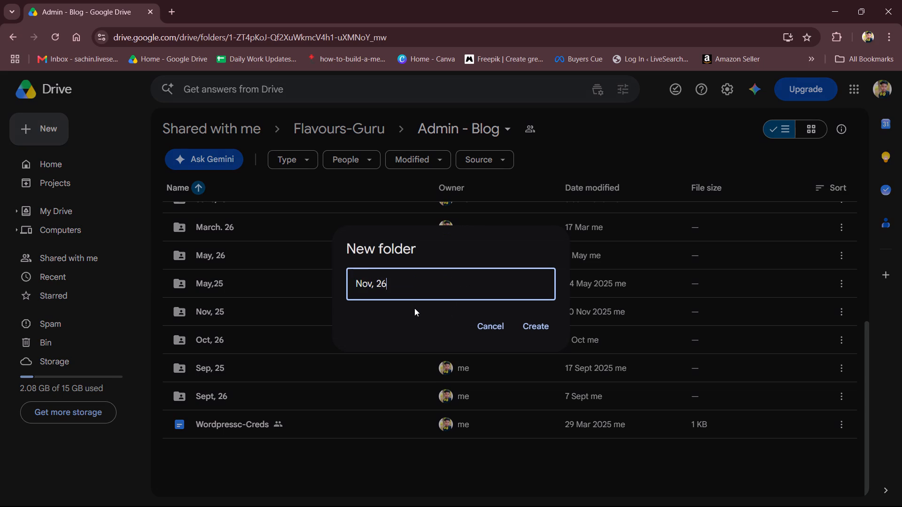
pyautogui.press('Return')
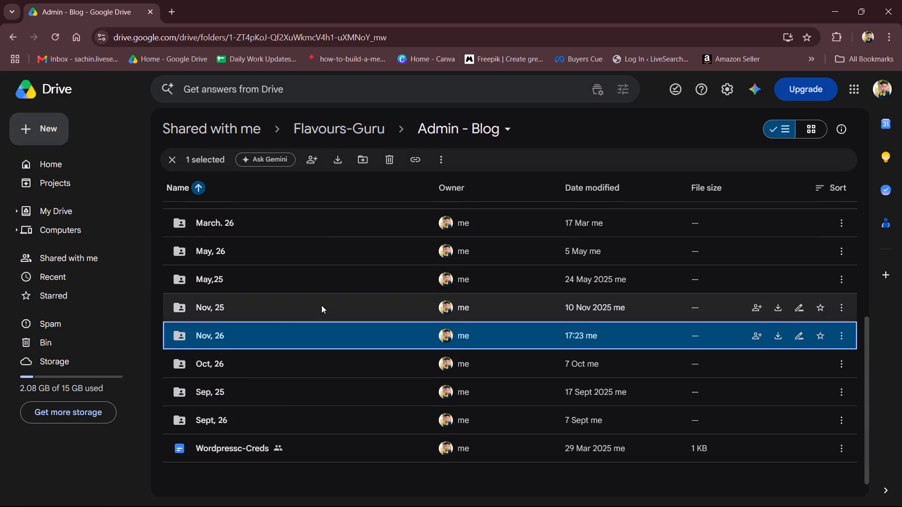
# Create a new Google Docs document inside the "Nov, 26" folder.
pyautogui.doubleClick(244, 334)
pyautogui.rightClick(254, 240)
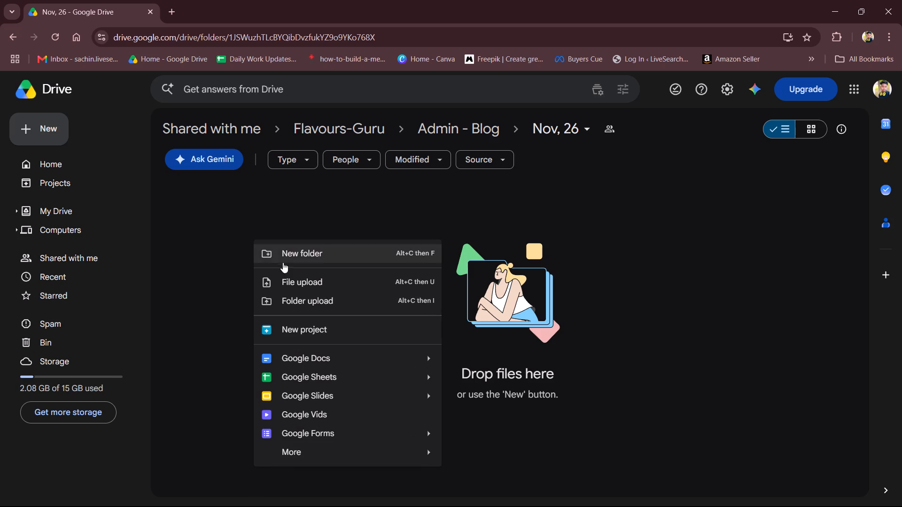
pyautogui.click(301, 357)
pyautogui.click(556, 317)
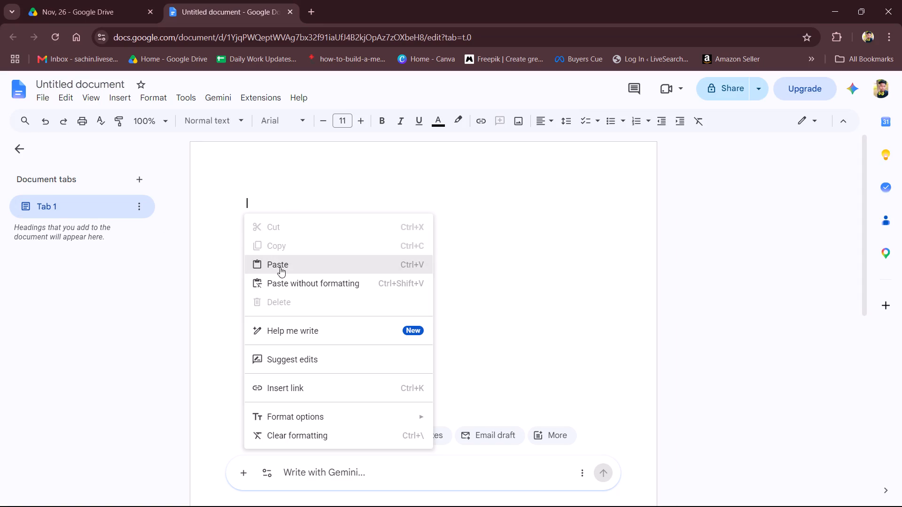
pyautogui.click(280, 267)
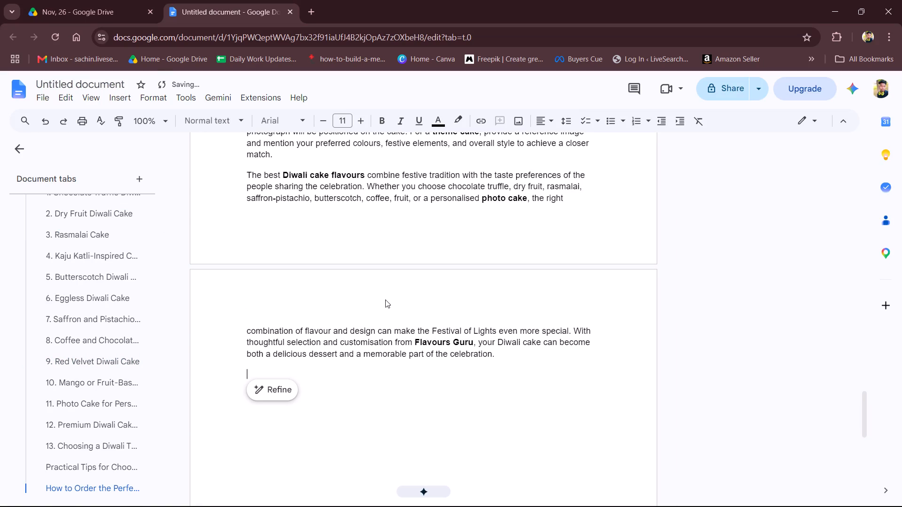
# Remove the numbers "1." and "2." from the Chocolate Truffle Diwali Cake and Dry Fruit Diwali Cake headings.
pyautogui.scroll(16, 385, 300)
pyautogui.scroll(6, 385, 300)
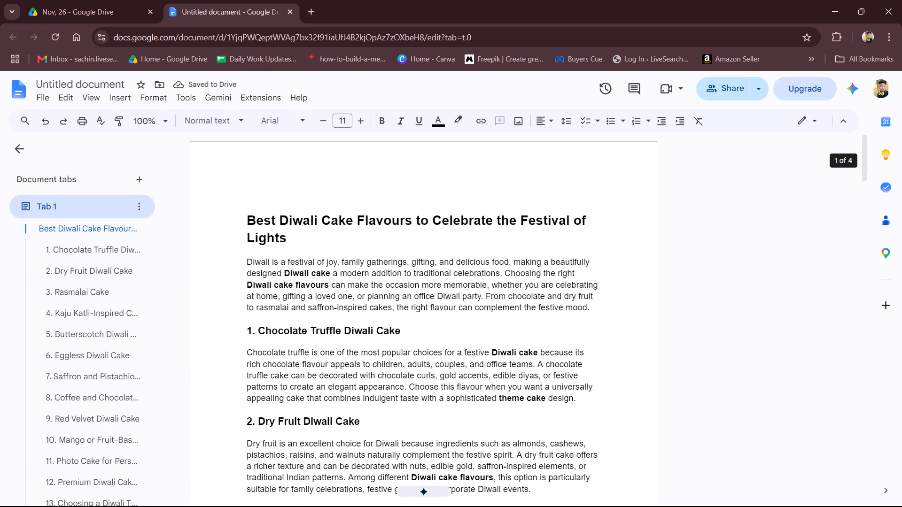
pyautogui.scroll(-3, 385, 300)
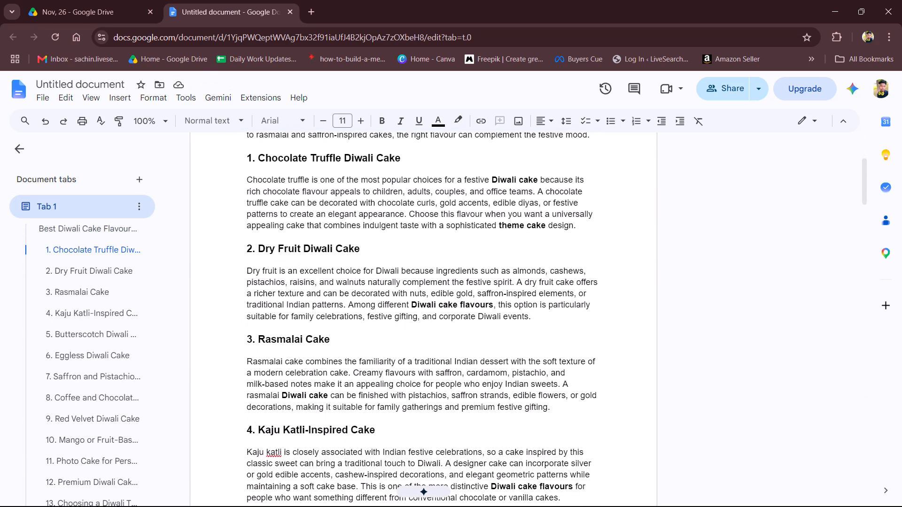
pyautogui.scroll(3, 385, 300)
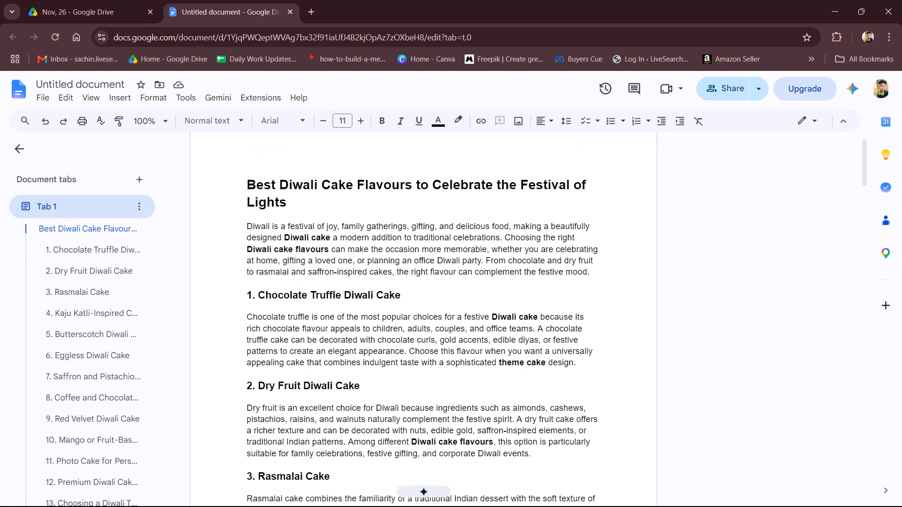
pyautogui.click(260, 295)
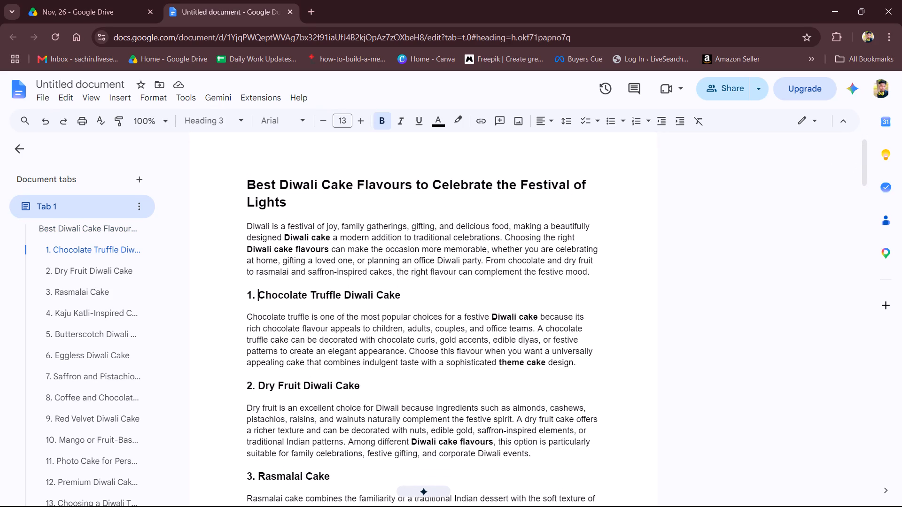
pyautogui.hotkey('ctrl', 'shift', 'Left')
pyautogui.hotkey('ctrl', 'shift', 'Left')
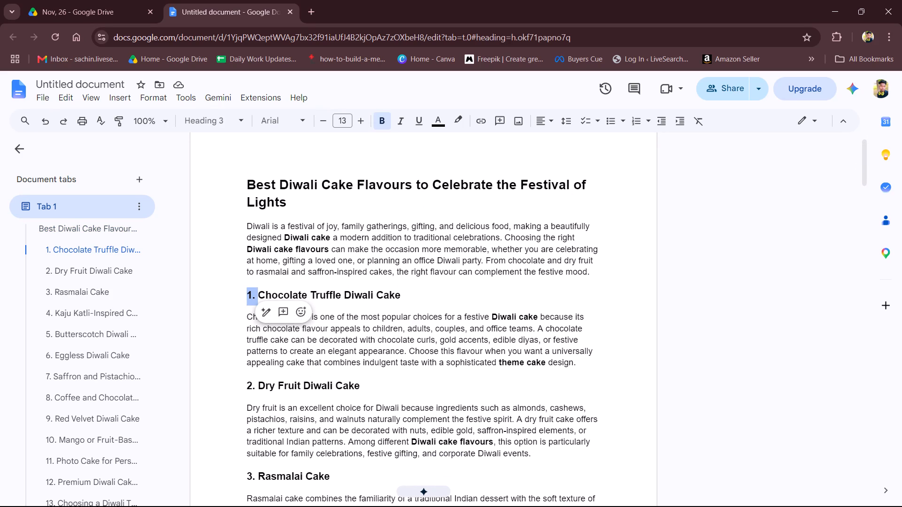
pyautogui.press('Delete')
pyautogui.hotkey('ctrl', 'Down')
pyautogui.hotkey('ctrl', 'Down')
pyautogui.hotkey('ctrl', 'shift', 'Right')
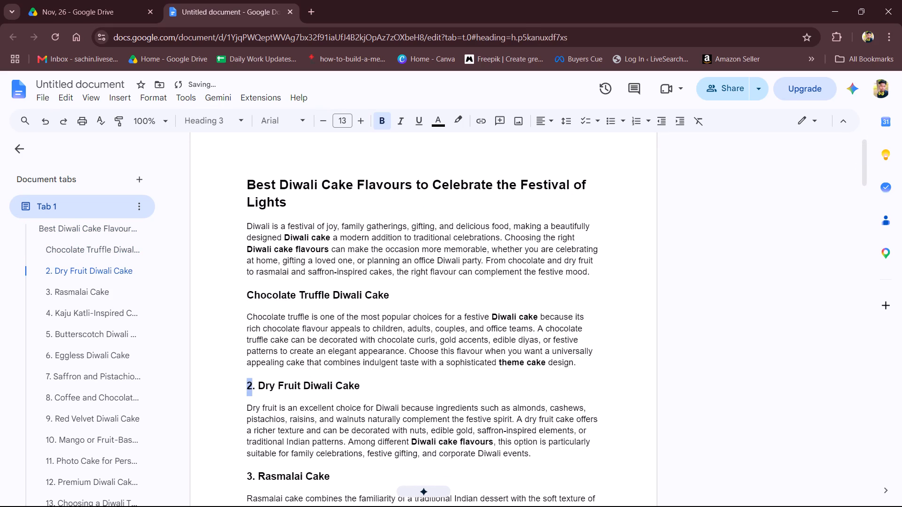
pyautogui.hotkey('ctrl', 'shift', 'Right')
pyautogui.press('BackSpace')
# Remove the numbers "3." and "4." from the Rasmalai Cake and Kaju Katli-Inspired Cake headings.
pyautogui.hotkey('ctrl', 'shift', 'Down')
pyautogui.hotkey('ctrl', 'shift', 'Down')
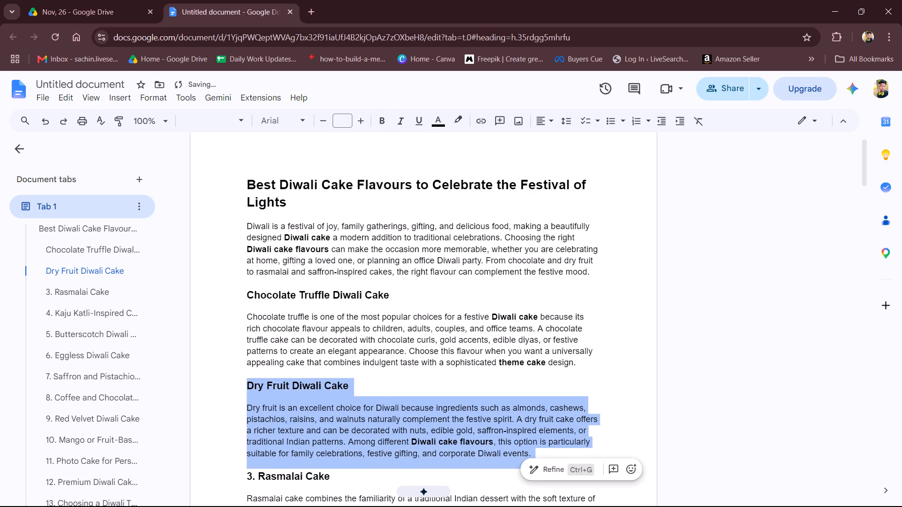
pyautogui.hotkey('ctrl', 'Down')
pyautogui.hotkey('ctrl', 'Up')
pyautogui.hotkey('ctrl', 'shift', 'Right')
pyautogui.hotkey('ctrl', 'shift', 'Right')
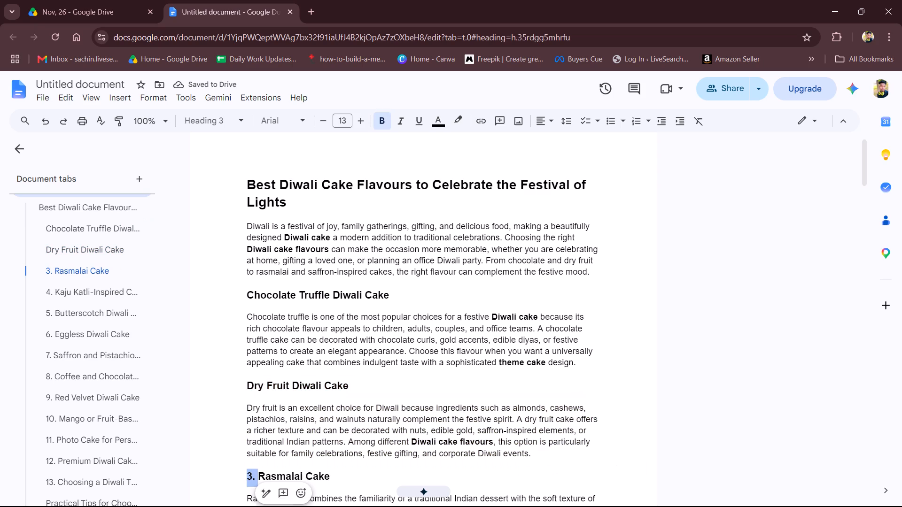
pyautogui.press('BackSpace')
pyautogui.hotkey('ctrl', 'Down')
pyautogui.hotkey('ctrl', 'Down')
pyautogui.hotkey('ctrl', 'shift', 'Right')
pyautogui.hotkey('ctrl', 'shift', 'Right')
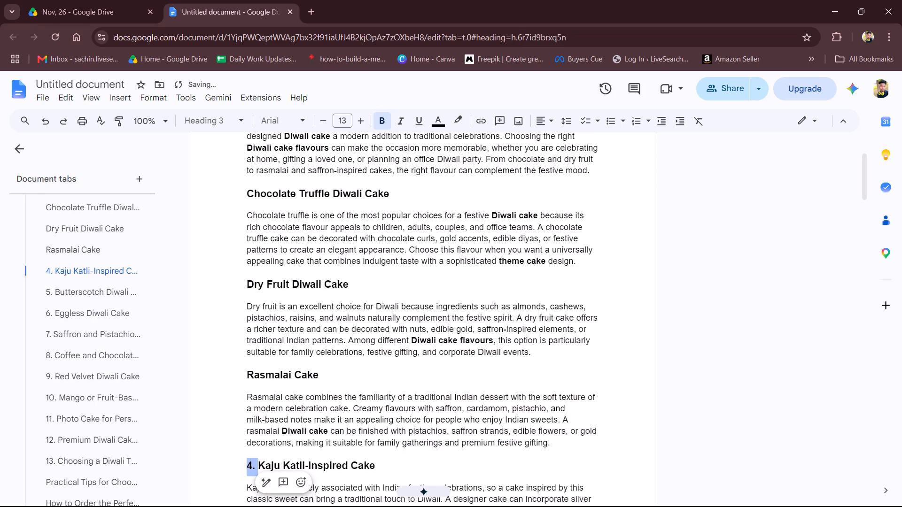
pyautogui.press('BackSpace')
# Remove the numbers "5." and "6." from the Butterscotch Diwali Cake and Eggless Diwali Cake headings.
pyautogui.hotkey('ctrl', 'Down')
pyautogui.hotkey('ctrl', 'Down')
pyautogui.hotkey('ctrl', 'shift', 'Right')
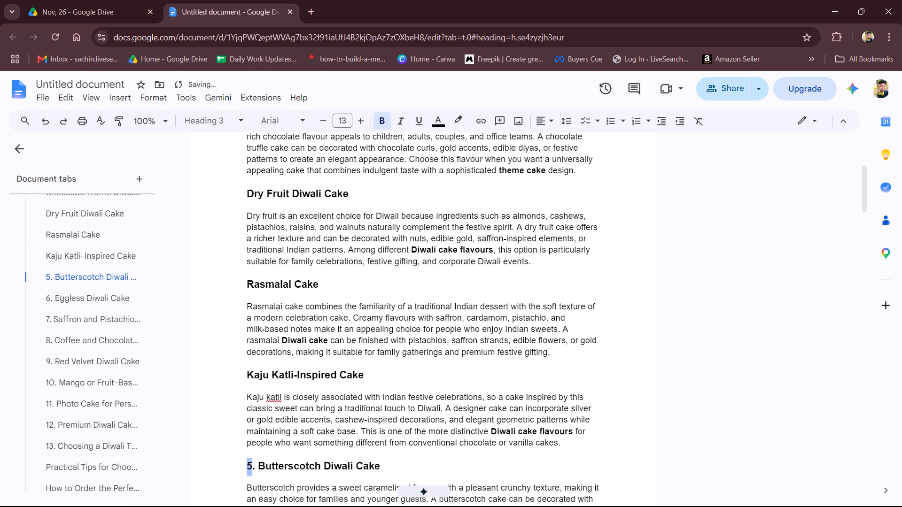
pyautogui.hotkey('ctrl', 'shift', 'Right')
pyautogui.press('BackSpace')
pyautogui.hotkey('ctrl', 'Down')
pyautogui.hotkey('ctrl', 'Down')
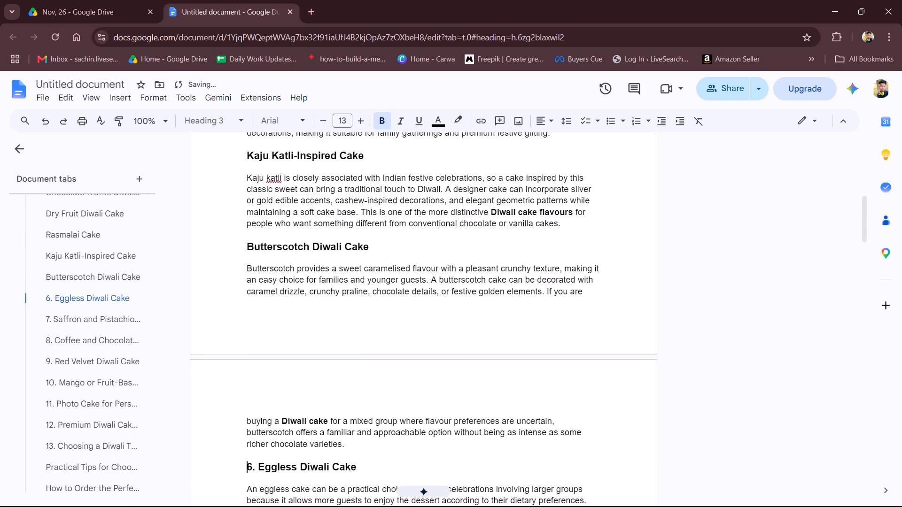
pyautogui.hotkey('ctrl', 'shift', 'Right')
pyautogui.hotkey('ctrl', 'shift', 'Right')
pyautogui.press('BackSpace')
# Remove the numbers "7.", "8." and "9." from the Saffron and Pistachio, Coffee and Chocolate, and Red Velvet cake headings.
pyautogui.hotkey('ctrl', 'Down')
pyautogui.hotkey('ctrl', 'Down')
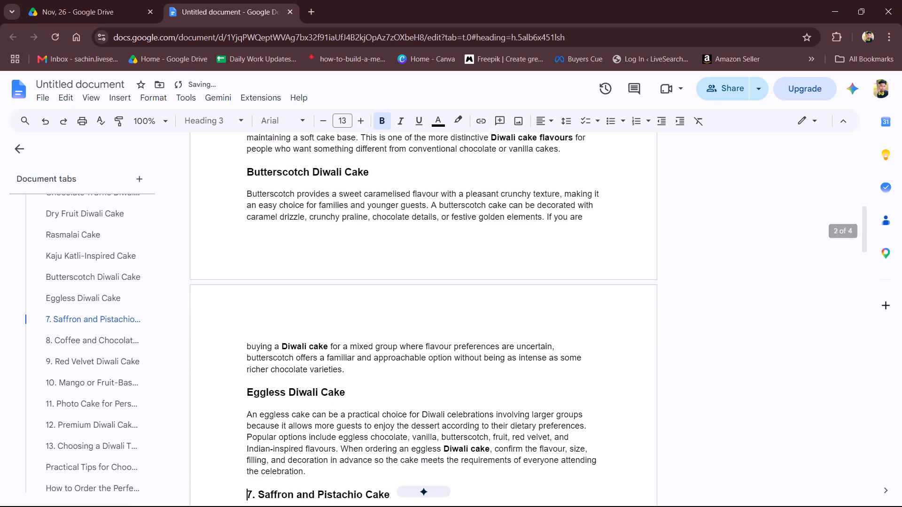
pyautogui.hotkey('ctrl', 'shift', 'Right')
pyautogui.hotkey('ctrl', 'shift', 'Right')
pyautogui.press('BackSpace')
pyautogui.hotkey('ctrl', 'Down')
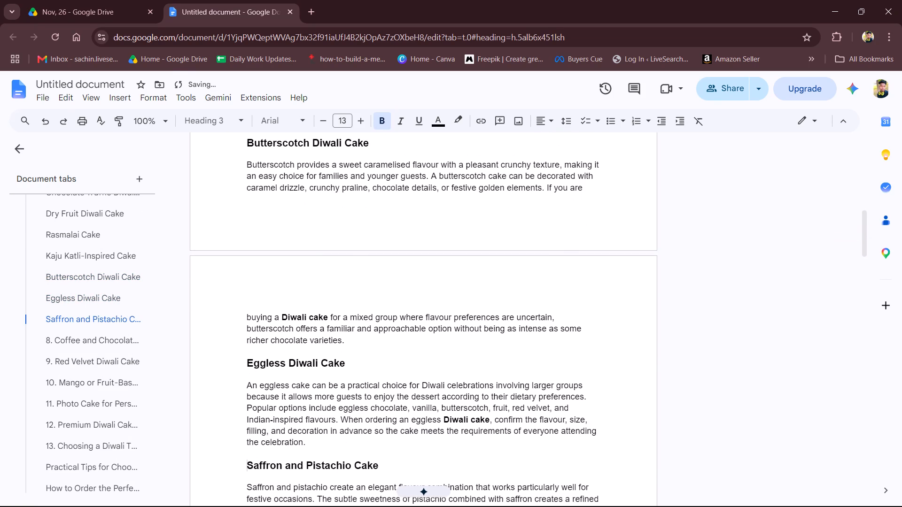
pyautogui.hotkey('ctrl', 'Down')
pyautogui.hotkey('ctrl', 'shift', 'Right')
pyautogui.hotkey('ctrl', 'shift', 'Right')
pyautogui.hotkey('ctrl', 'BackSpace')
pyautogui.hotkey('ctrl', 'Down')
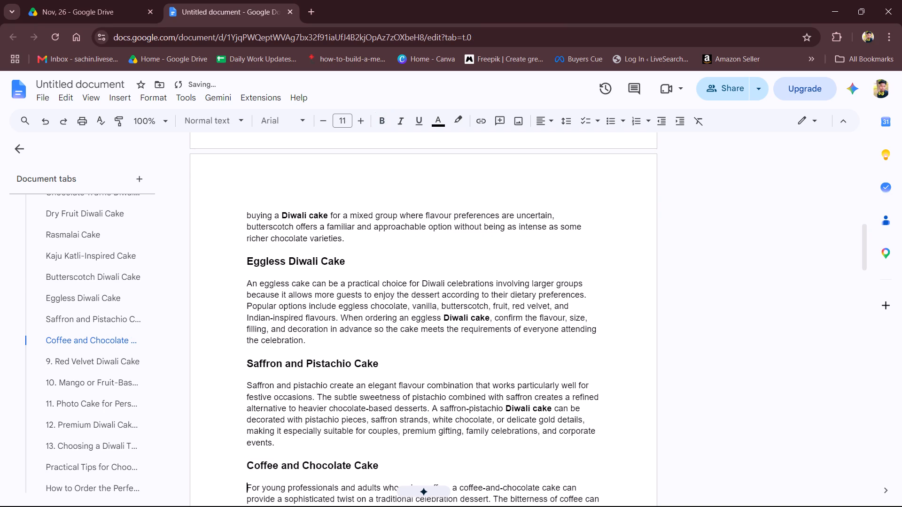
pyautogui.hotkey('ctrl', 'Down')
pyautogui.hotkey('ctrl', 'shift', 'Right')
pyautogui.hotkey('ctrl', 'shift', 'Right')
pyautogui.press('BackSpace')
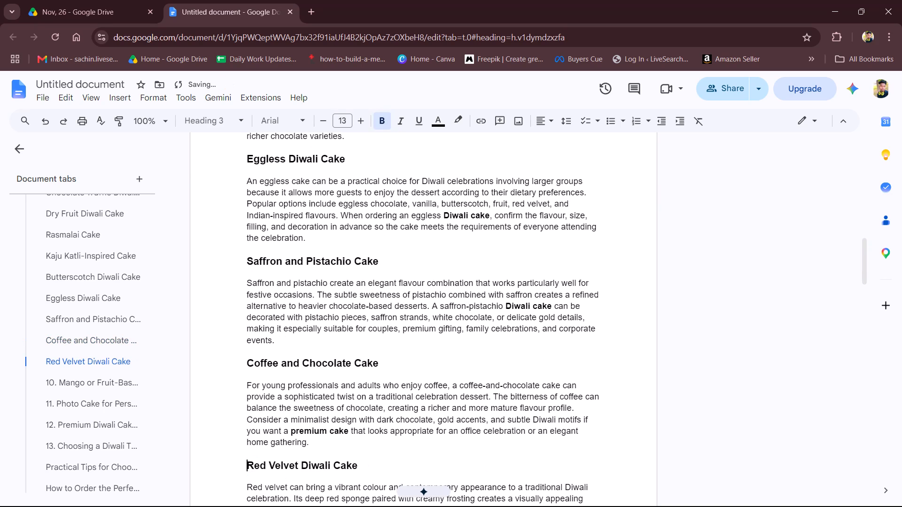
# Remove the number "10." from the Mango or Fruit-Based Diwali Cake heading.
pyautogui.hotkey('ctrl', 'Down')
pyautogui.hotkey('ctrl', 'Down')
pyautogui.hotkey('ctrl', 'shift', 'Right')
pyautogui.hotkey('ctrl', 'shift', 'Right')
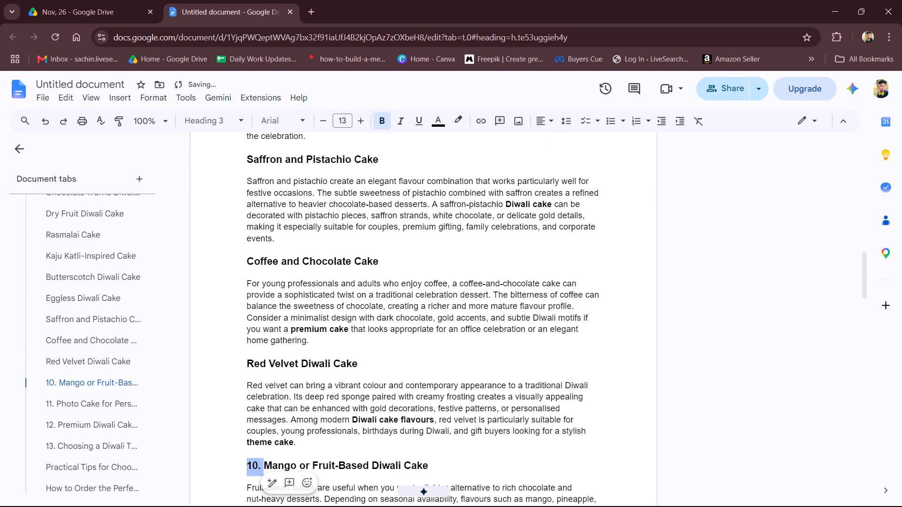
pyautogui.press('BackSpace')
# Delete the whole Mango or Fruit-Based Diwali Cake section, both heading and paragraph.
pyautogui.hotkey('ctrl', 'Down')
pyautogui.hotkey('ctrl', 'Down')
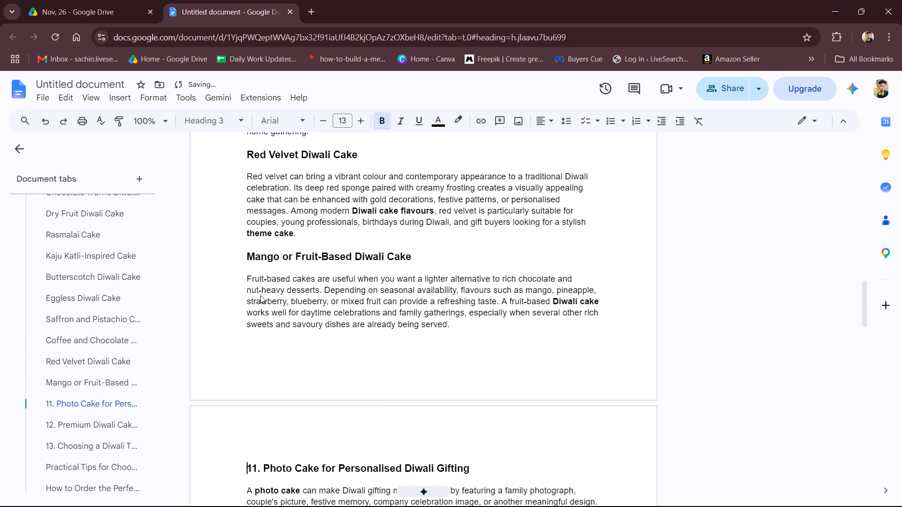
pyautogui.hotkey('ctrl', 'Up')
pyautogui.hotkey('ctrl', 'Up')
pyautogui.hotkey('ctrl', 'shift', 'Down')
pyautogui.hotkey('ctrl', 'shift', 'Down')
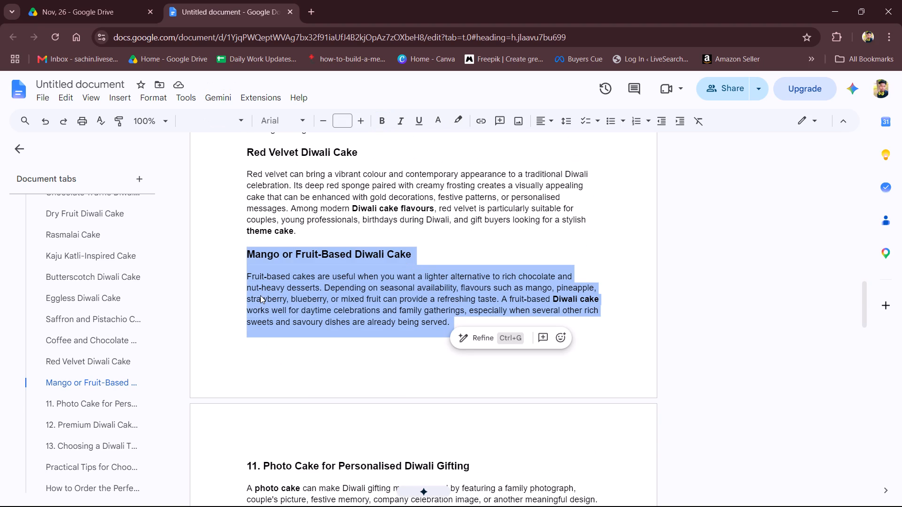
pyautogui.press('BackSpace')
# Remove the numbers "11." and "12." from the Photo Cake for Personalised Diwali Gifting and Premium Diwali Cake with Festive Decorations headings.
pyautogui.hotkey('ctrl', 'shift', 'Right')
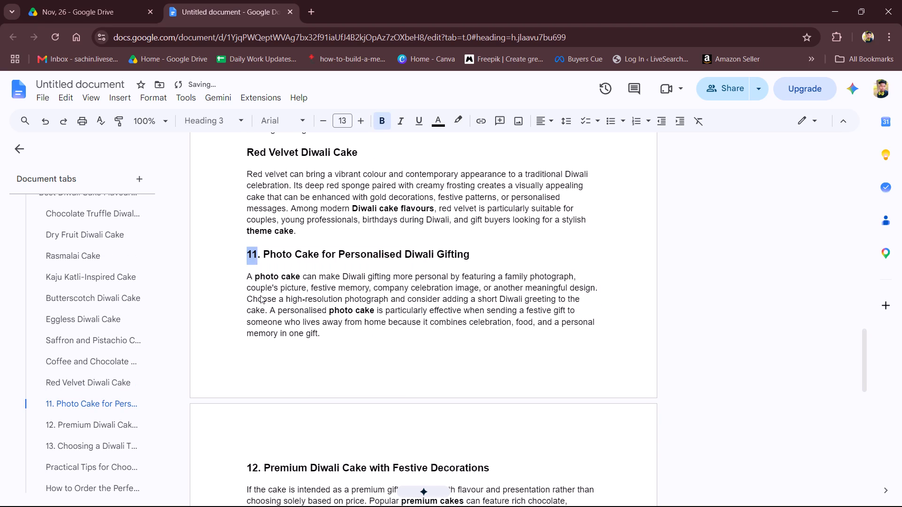
pyautogui.hotkey('ctrl', 'shift', 'Right')
pyautogui.press('BackSpace')
pyautogui.hotkey('ctrl', 'Down')
pyautogui.hotkey('ctrl', 'Down')
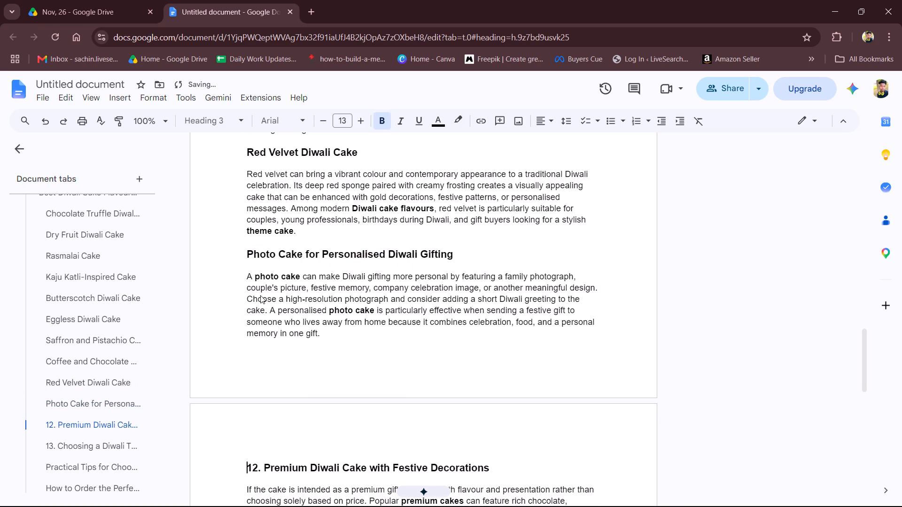
pyautogui.hotkey('ctrl', 'shift', 'Right')
pyautogui.hotkey('ctrl', 'shift', 'Right')
pyautogui.press('BackSpace')
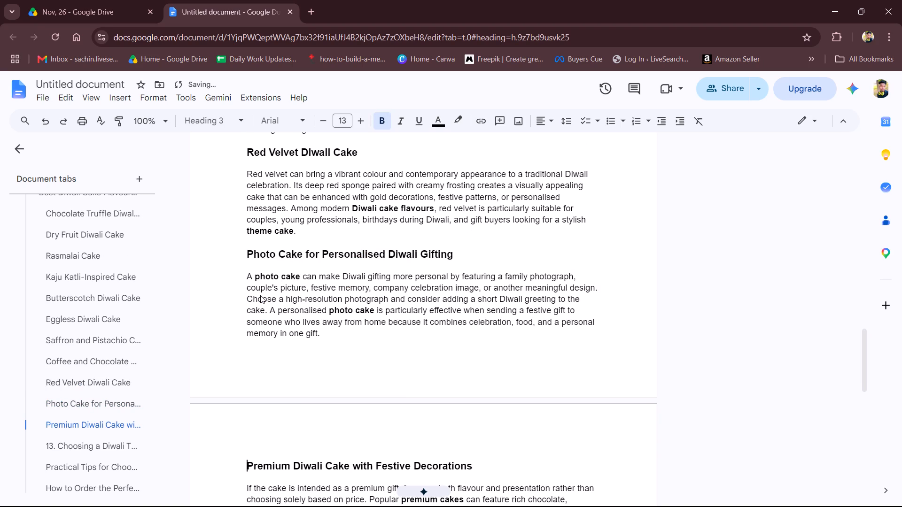
# Remove the number "13." from the Choosing a Diwali Theme Cake heading.
pyautogui.hotkey('ctrl', 'Down')
pyautogui.hotkey('ctrl', 'Down')
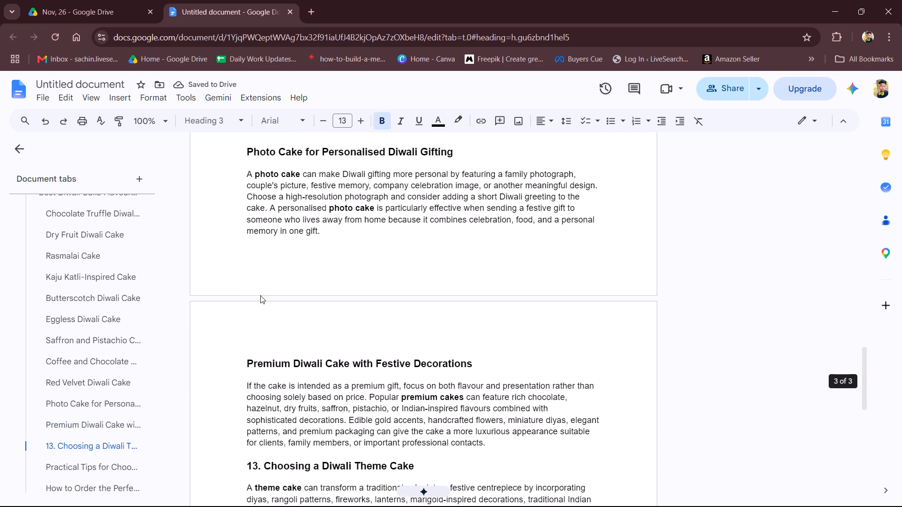
pyautogui.hotkey('ctrl', 'shift', 'Right')
pyautogui.hotkey('ctrl', 'shift', 'Right')
pyautogui.press('BackSpace')
# Delete the Dry Fruit Diwali Cake, Rasmalai Cake and Kaju Katli-Inspired Cake sections, including their headings and paragraphs.
pyautogui.scroll(-6, 260, 295)
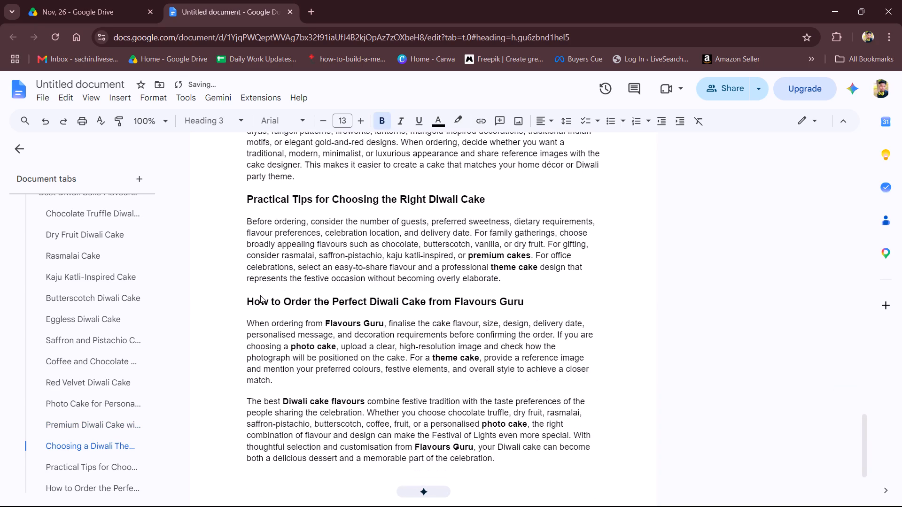
pyautogui.scroll(-3, 260, 295)
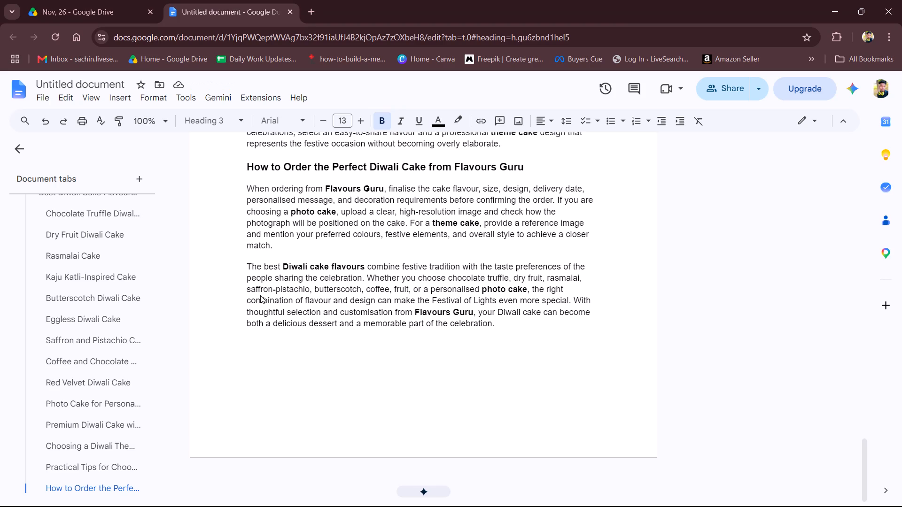
pyautogui.scroll(16, 438, 362)
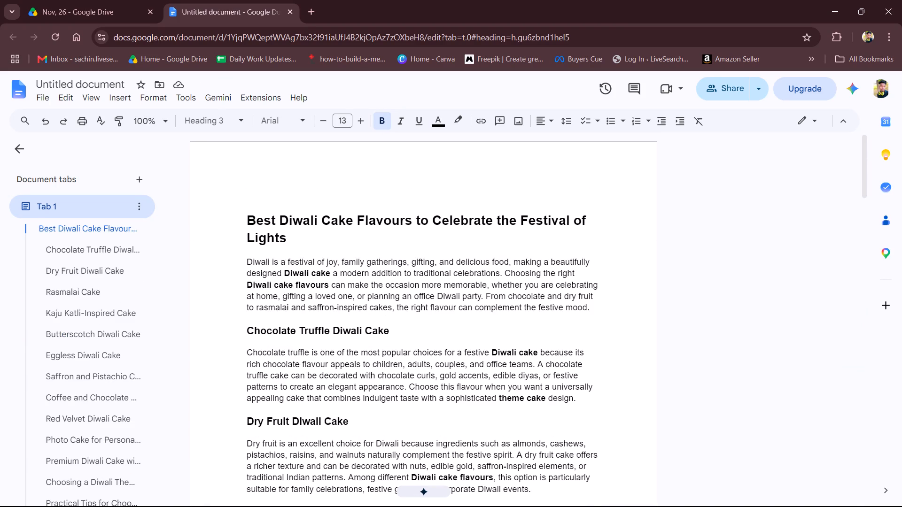
pyautogui.click(218, 347)
pyautogui.hotkey('ctrl', 'Down')
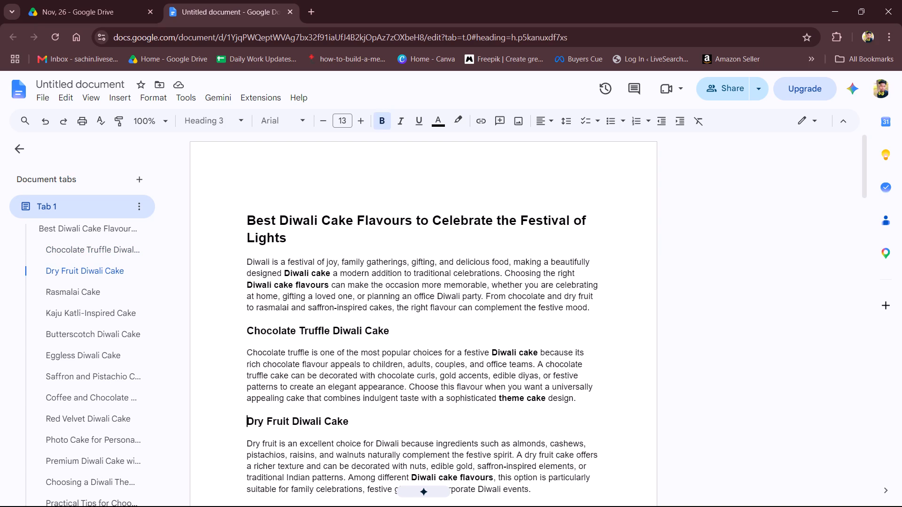
pyautogui.hotkey('ctrl', 'shift', 'Down')
pyautogui.hotkey('ctrl', 'shift', 'Down')
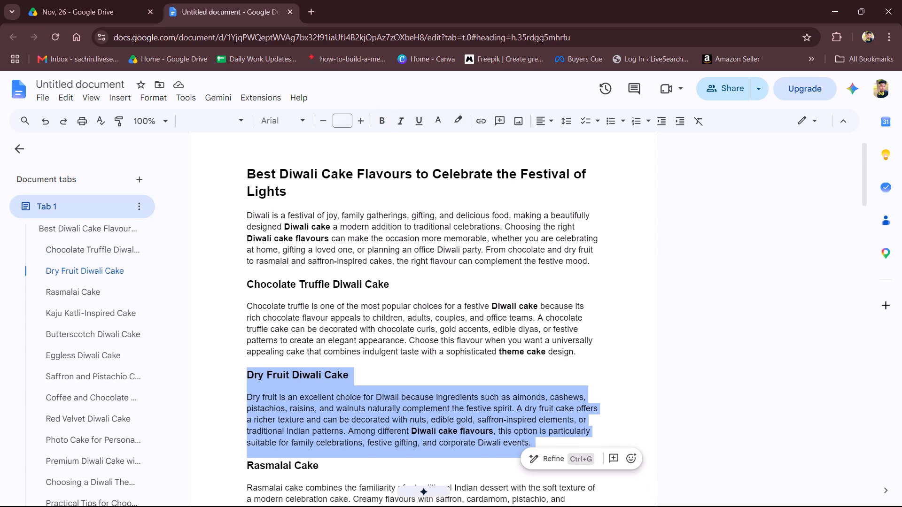
pyautogui.press('BackSpace')
pyautogui.hotkey('ctrl', 'shift', 'Down')
pyautogui.hotkey('ctrl', 'shift', 'Down')
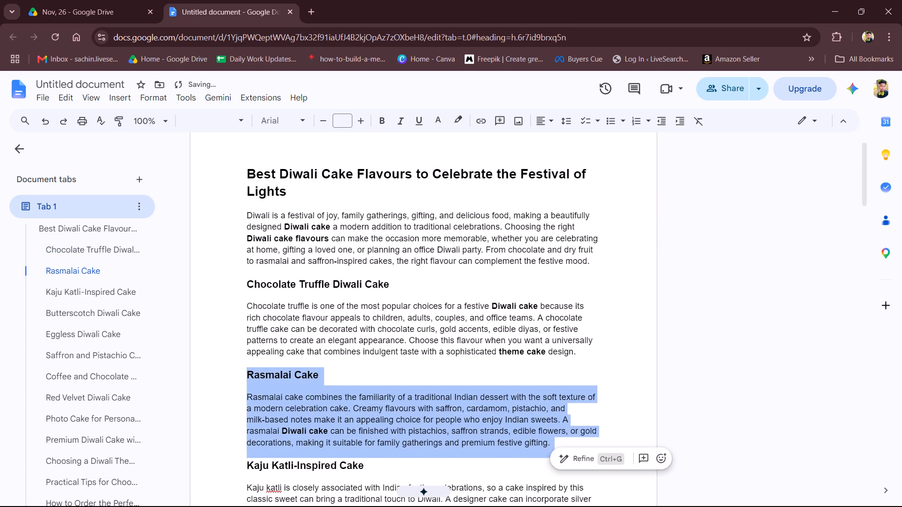
pyautogui.press('BackSpace')
pyautogui.hotkey('ctrl', 'shift', 'Down')
pyautogui.hotkey('ctrl', 'shift', 'Down')
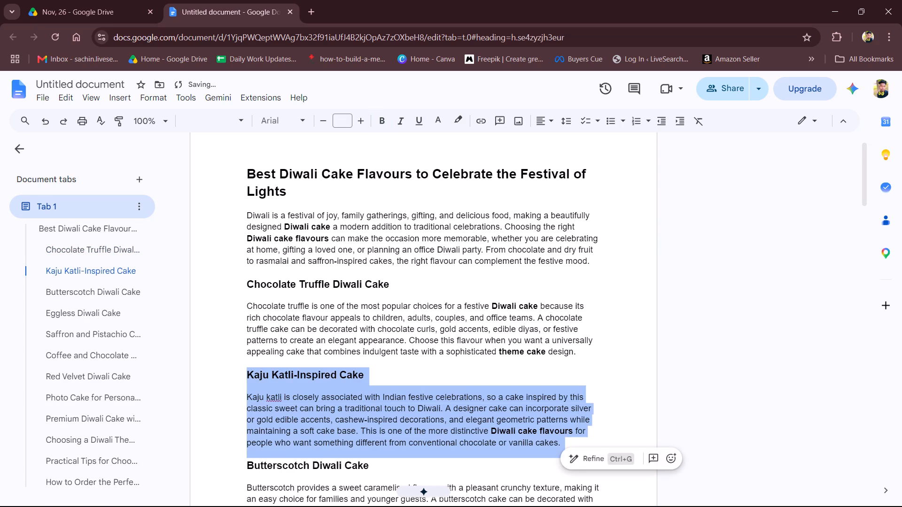
pyautogui.press('BackSpace')
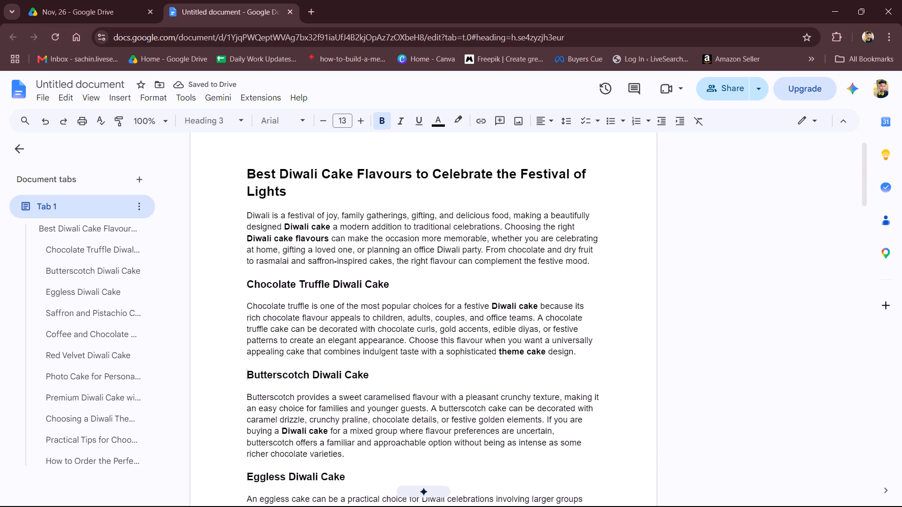
# Delete the Saffron and Pistachio Cake and Coffee and Chocolate Cake sections, including their headings and paragraphs.
pyautogui.scroll(-5, 218, 346)
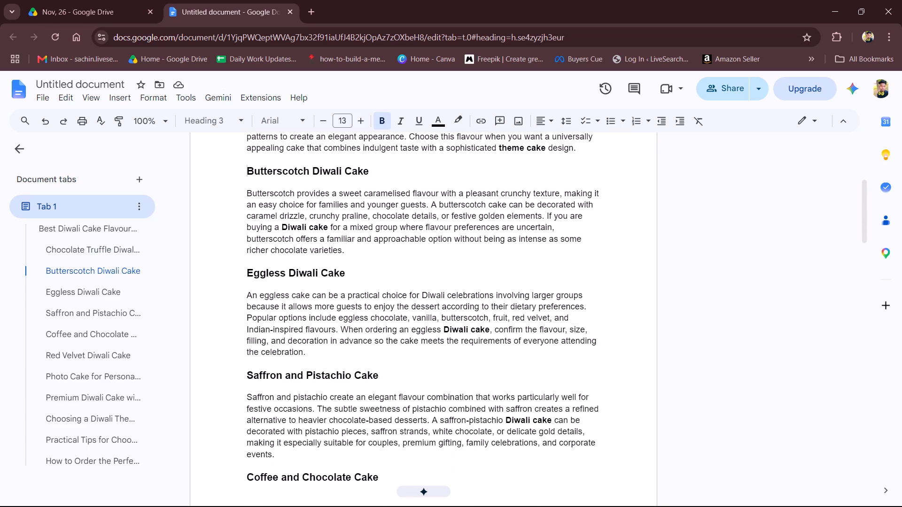
pyautogui.scroll(-1, 218, 346)
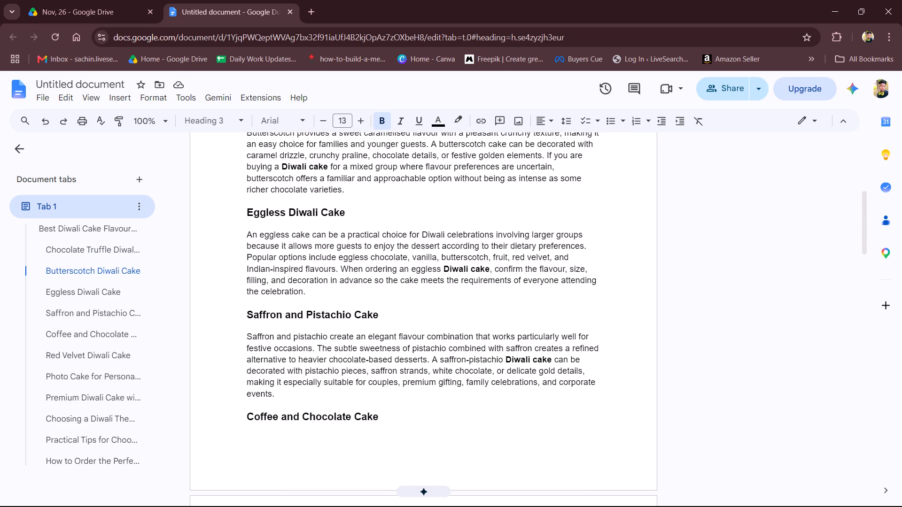
pyautogui.click(215, 312)
pyautogui.hotkey('ctrl', 'shift', 'Down')
pyautogui.hotkey('ctrl', 'shift', 'Down')
pyautogui.hotkey('ctrl', 'shift', 'Down')
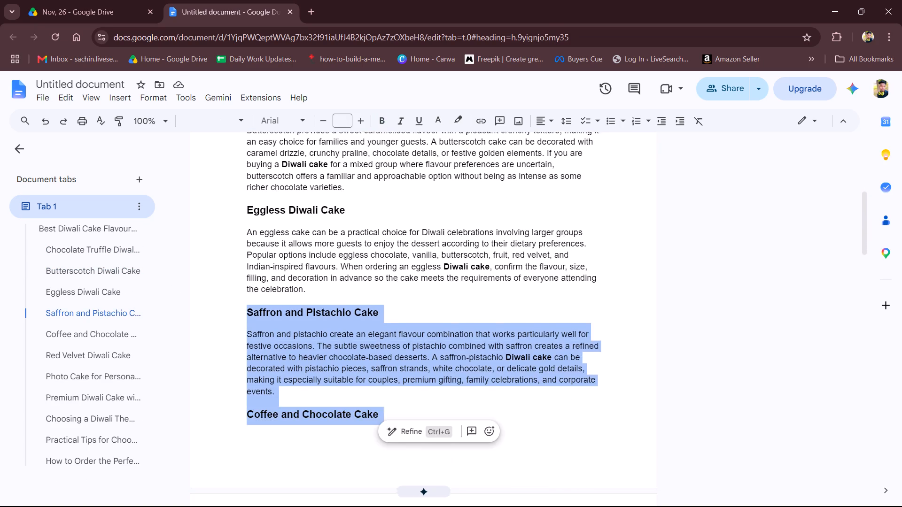
pyautogui.hotkey('ctrl', 'shift', 'Down')
pyautogui.press('BackSpace')
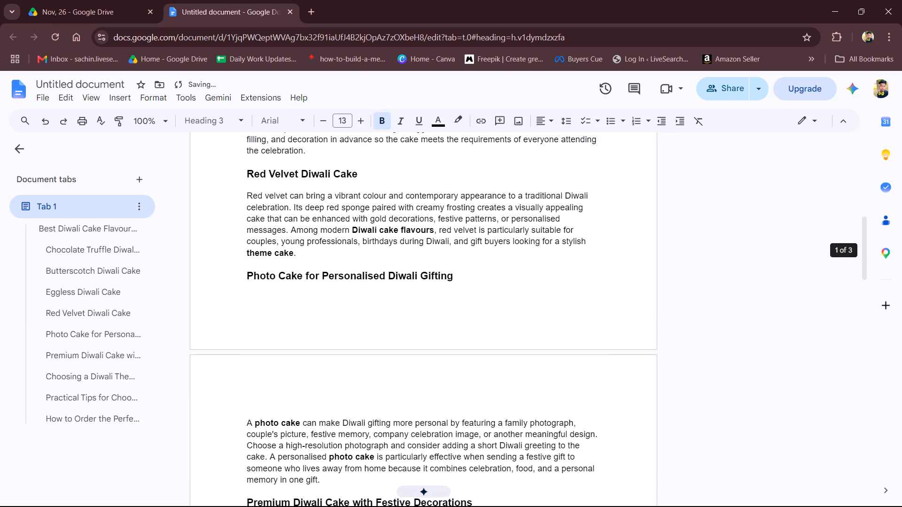
# Delete the whole Choosing a Diwali Theme Cake section, both heading and paragraph.
pyautogui.hotkey('ctrl', 'Down')
pyautogui.hotkey('ctrl', 'Down')
pyautogui.hotkey('ctrl', 'Down')
pyautogui.hotkey('ctrl', 'Down')
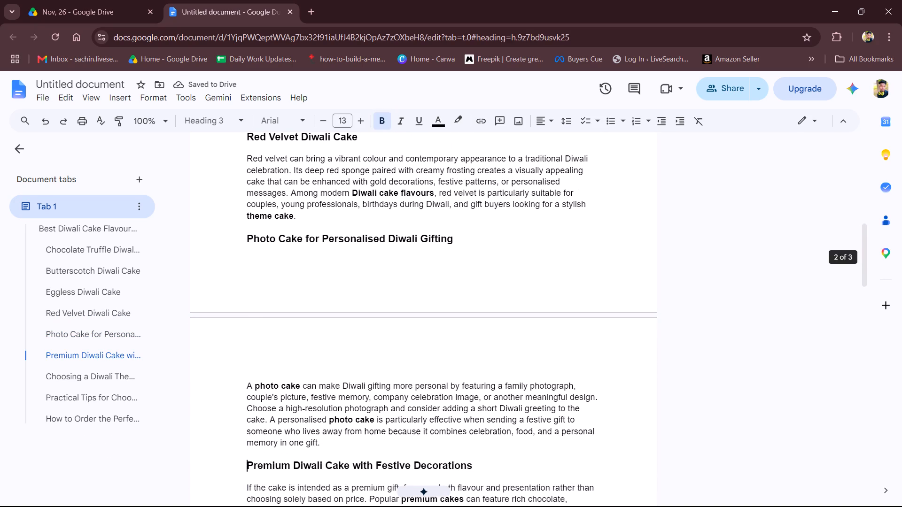
pyautogui.hotkey('ctrl', 'Down')
pyautogui.hotkey('ctrl', 'Down')
pyautogui.hotkey('ctrl', 'Down')
pyautogui.hotkey('ctrl', 'Down')
pyautogui.hotkey('ctrl', 'Down')
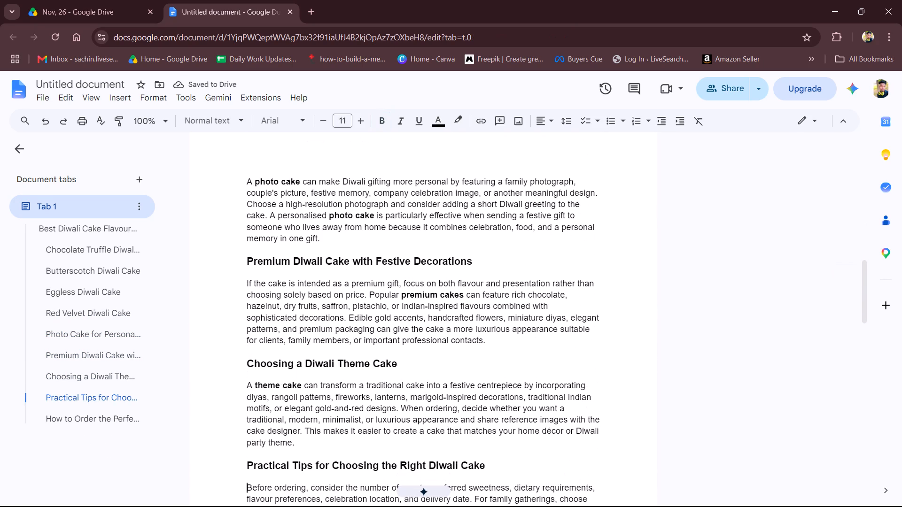
pyautogui.press('Up')
pyautogui.hotkey('ctrl', 'Up')
pyautogui.press('Up')
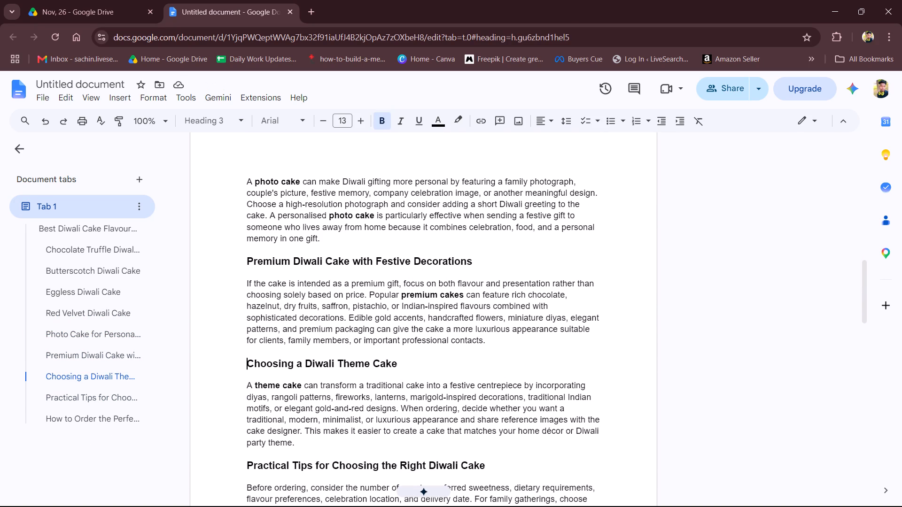
pyautogui.hotkey('ctrl', 'shift', 'Down')
pyautogui.hotkey('ctrl', 'shift', 'Down')
pyautogui.press('BackSpace')
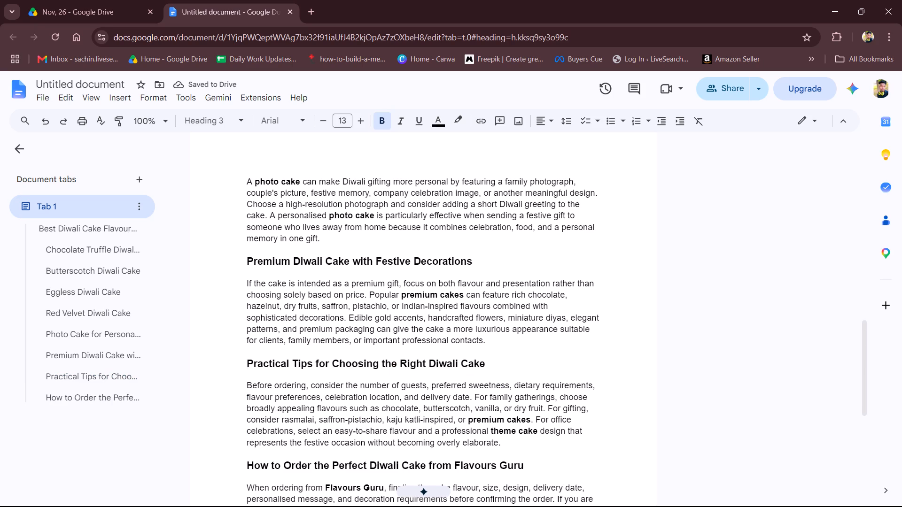
# Name the document "Best Diwali Cake Flavours to Celebrate the Festival of Lights" and copy that title.
pyautogui.scroll(-7, 215, 312)
pyautogui.scroll(14, 215, 312)
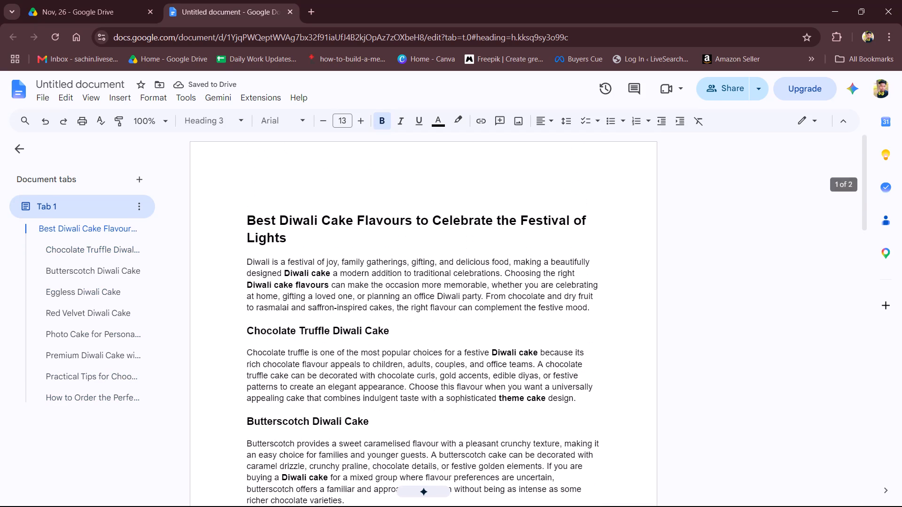
pyautogui.hotkey('alt', 'Tab')
pyautogui.hotkey('alt', 'Tab')
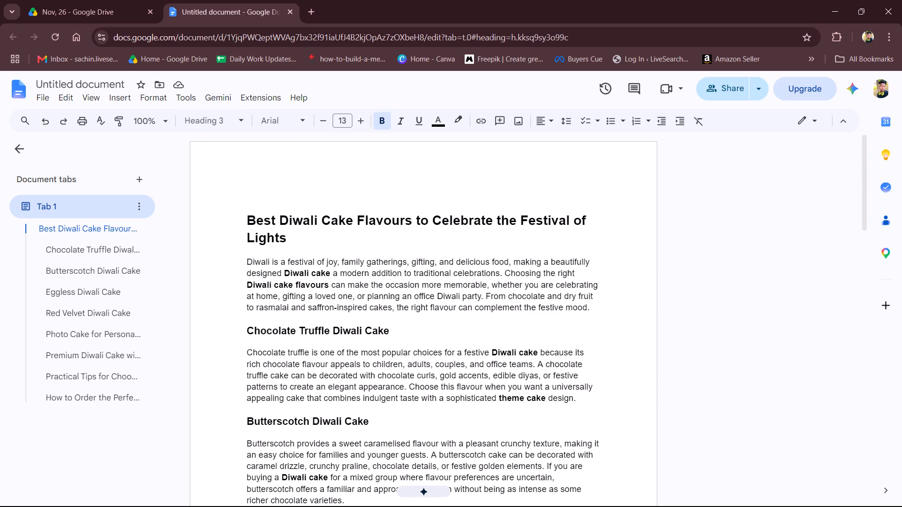
pyautogui.click(82, 81)
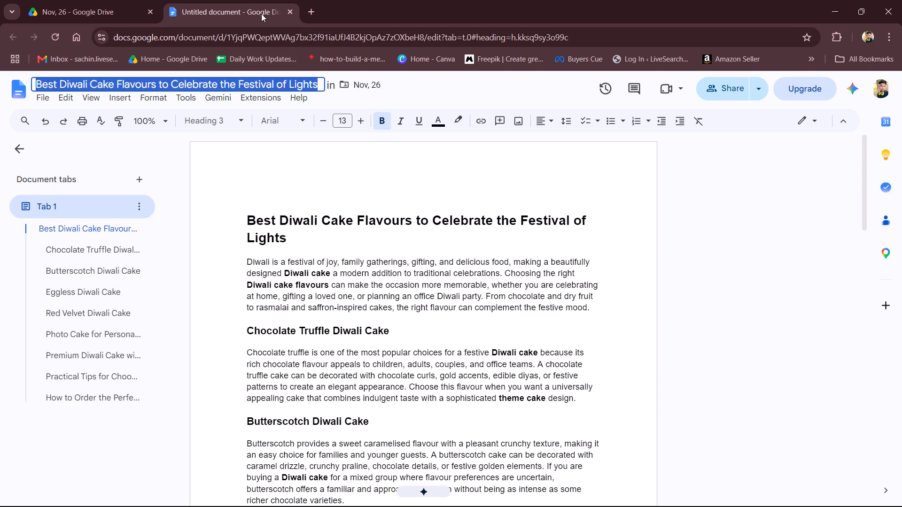
pyautogui.hotkey('ctrl', 'c')
pyautogui.hotkey('alt', 'Tab')
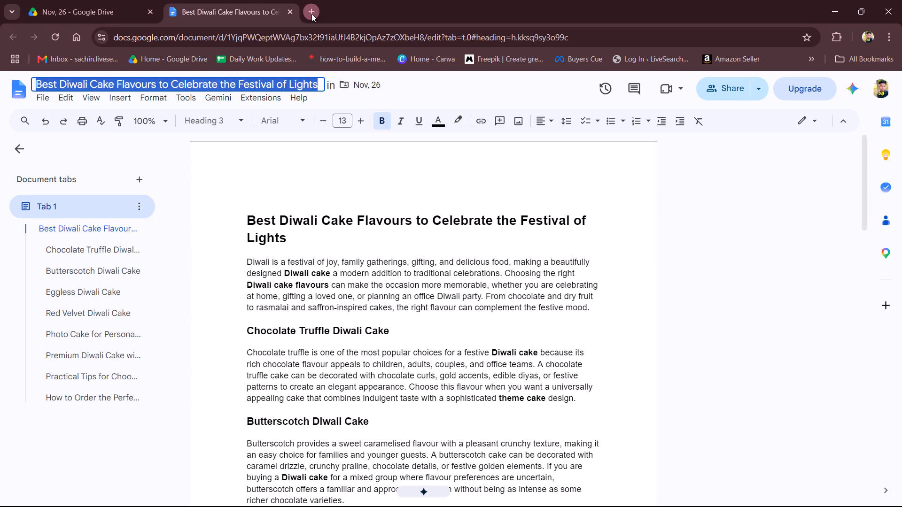
pyautogui.write('fli')
pyautogui.press('Right')
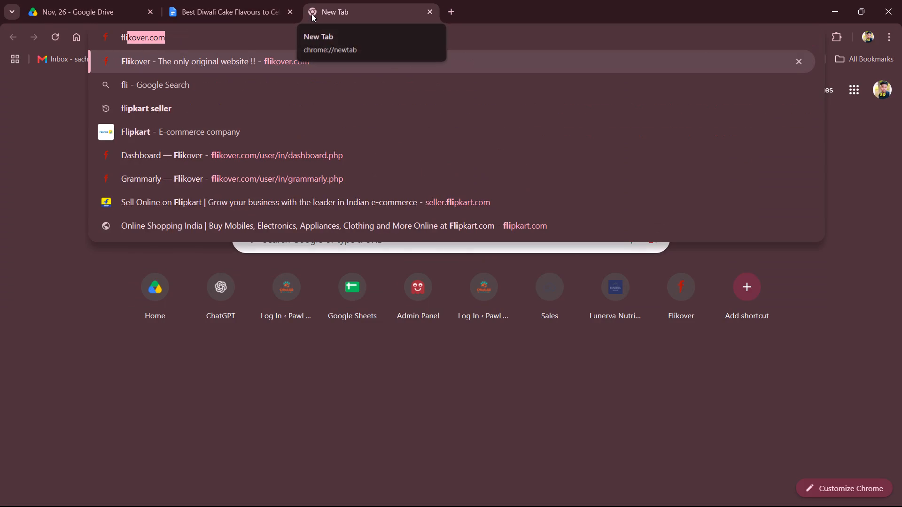
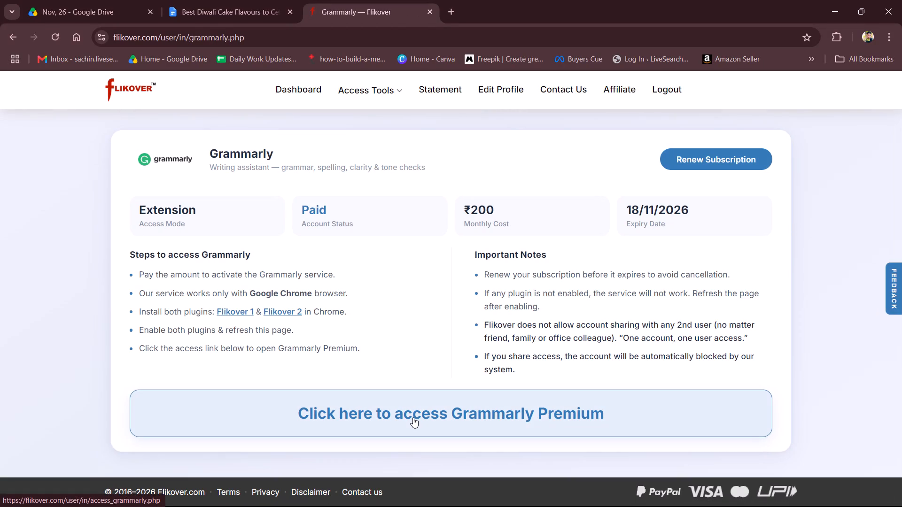
# Launch Grammarly Premium from its Flikover access page.
pyautogui.scroll(-1, 413, 417)
pyautogui.click(417, 417)
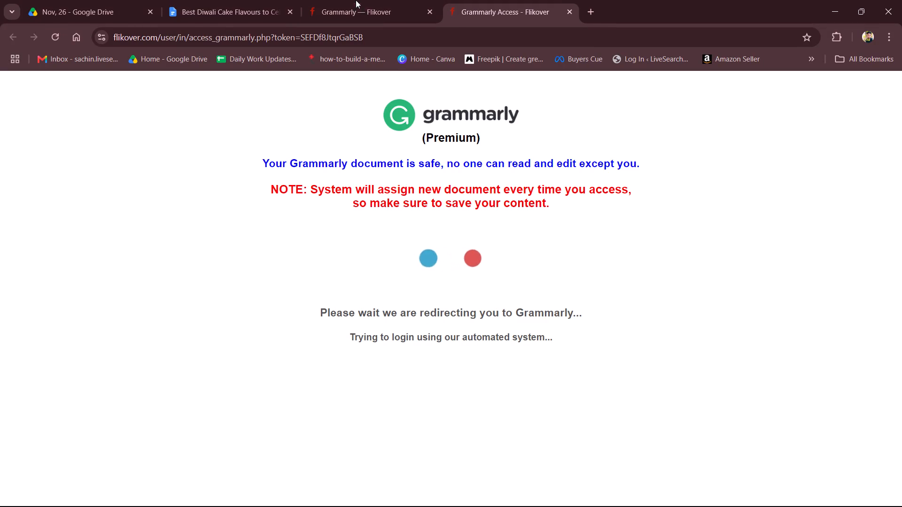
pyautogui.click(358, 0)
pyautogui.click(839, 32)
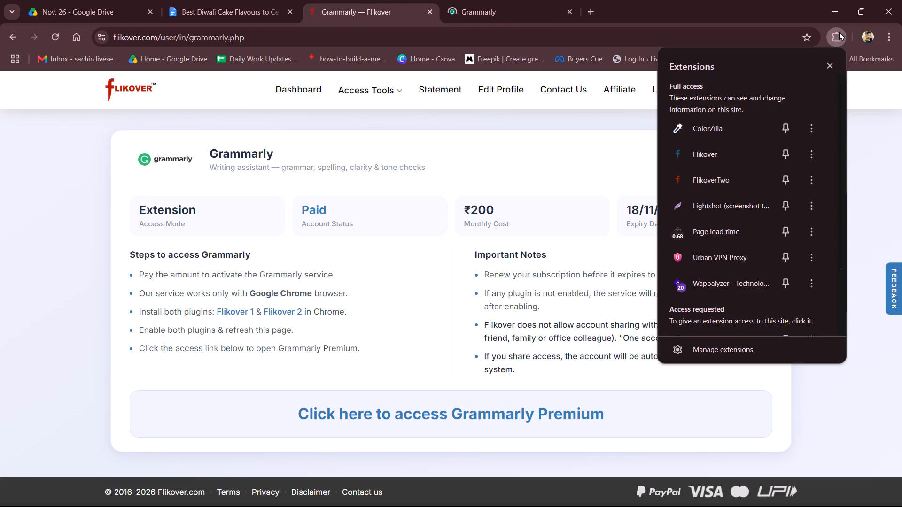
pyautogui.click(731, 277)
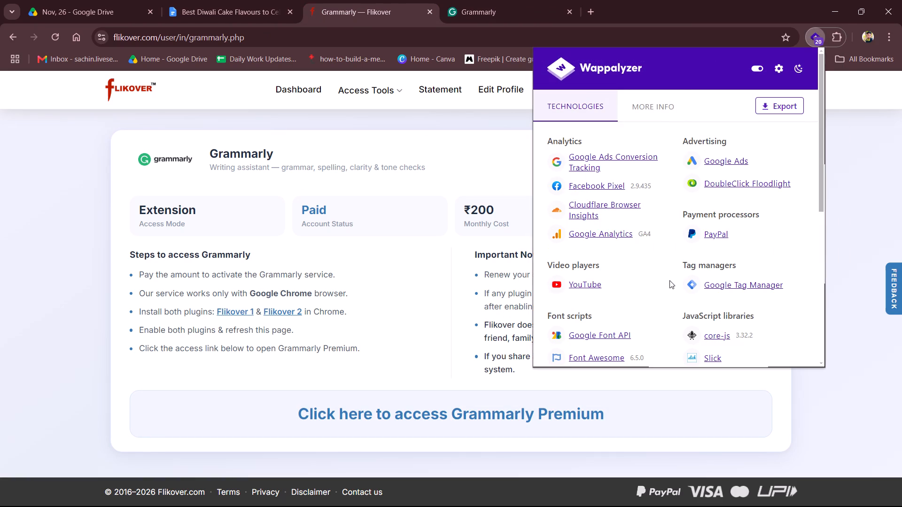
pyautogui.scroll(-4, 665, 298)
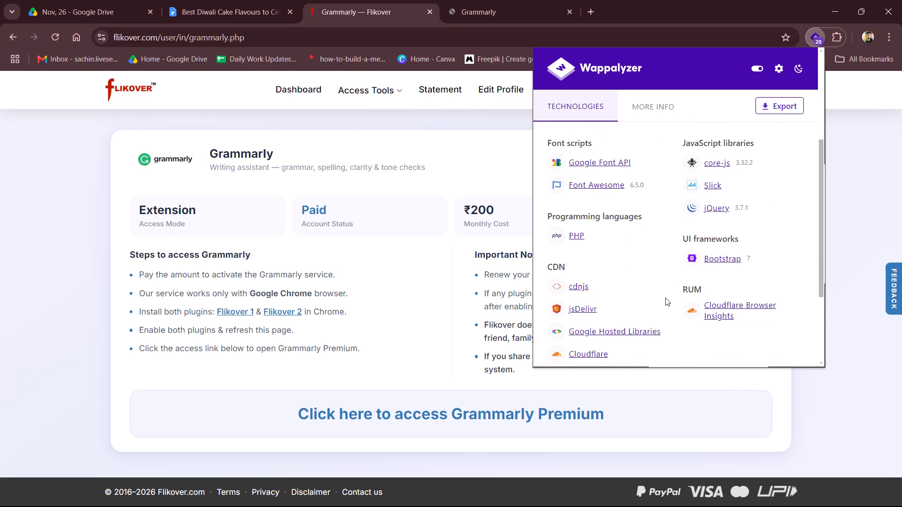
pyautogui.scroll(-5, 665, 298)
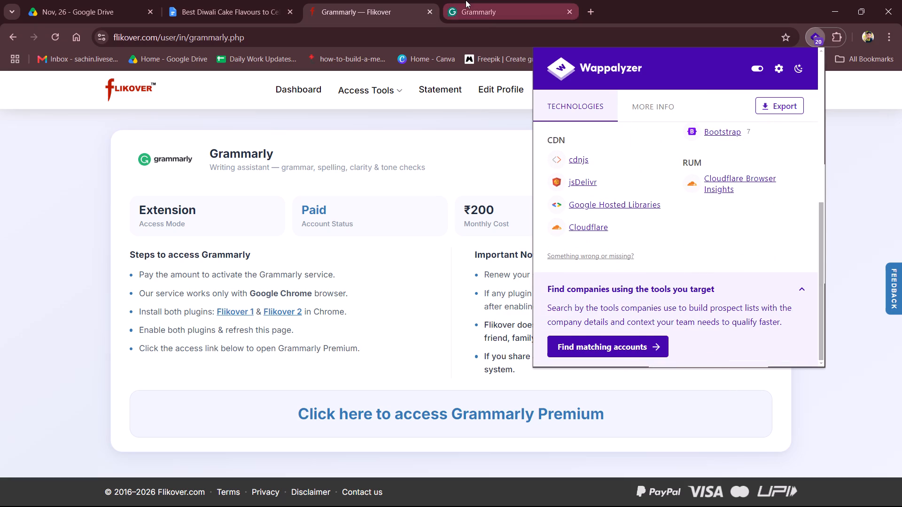
# Switch to the loaded Grammarly page and bring up a blank untitled document in its editor.
pyautogui.click(466, 0)
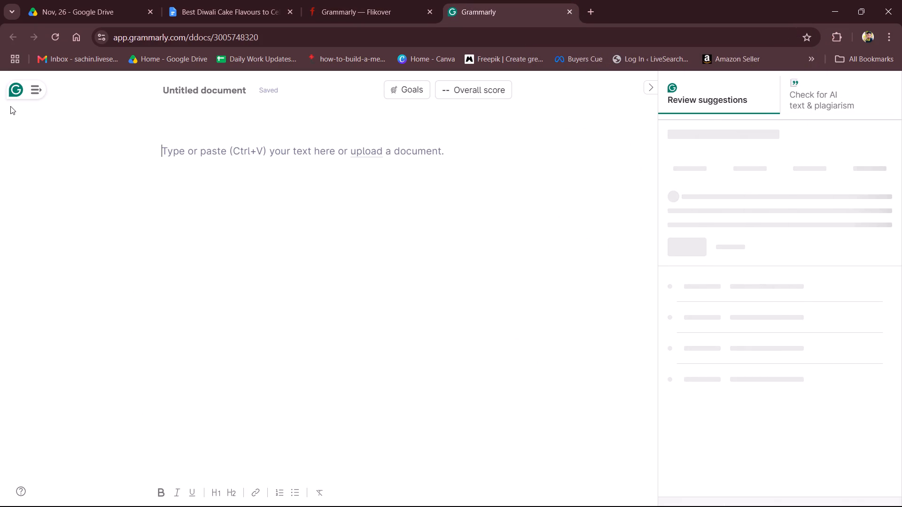
pyautogui.click(14, 90)
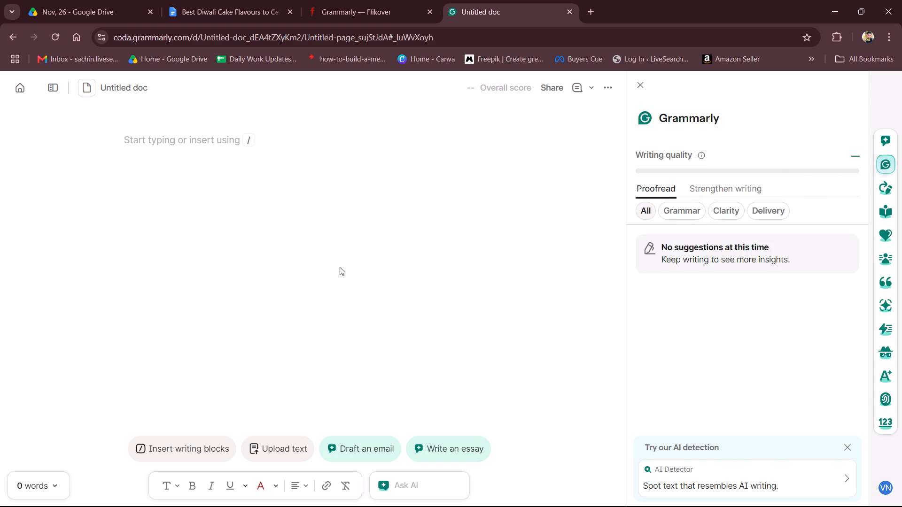
# Copy the entire Diwali cake flavours article from the Google Doc and paste it into the blank Grammarly document.
pyautogui.click(232, 0)
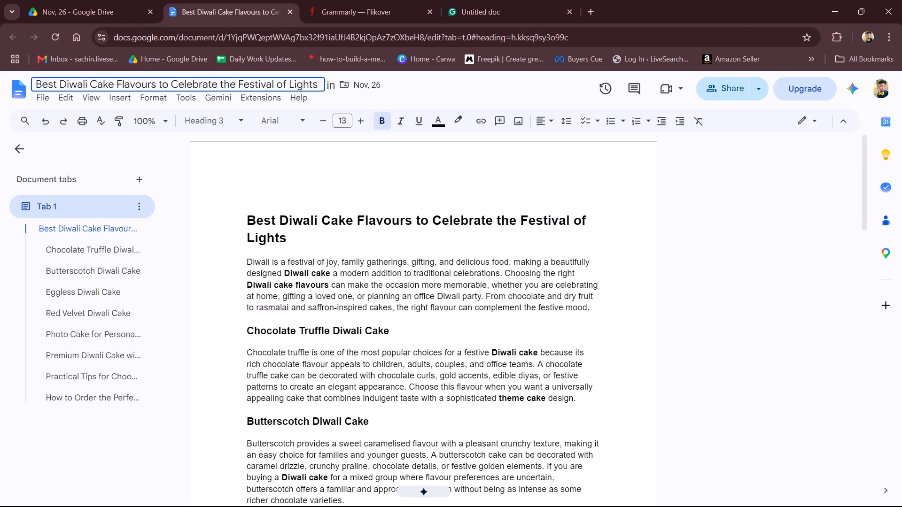
pyautogui.click(249, 178)
pyautogui.click(215, 233)
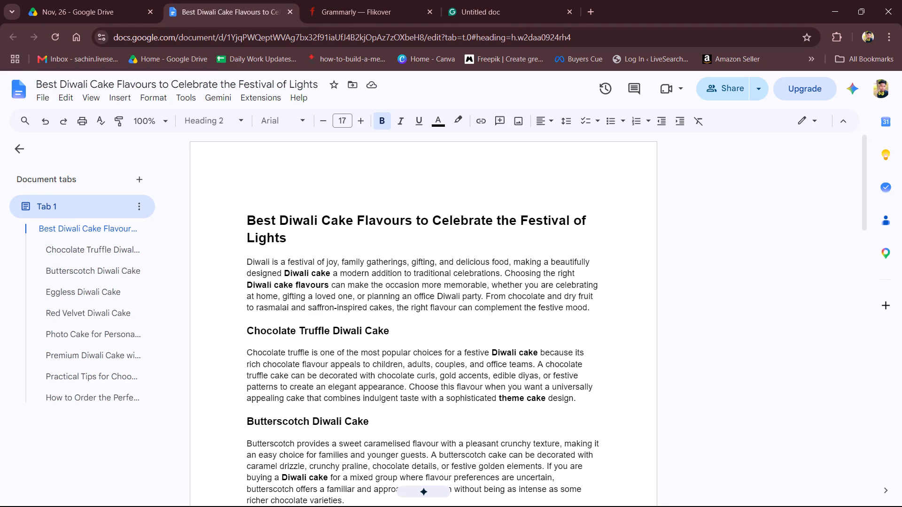
pyautogui.press('Up')
pyautogui.hotkey('ctrl', 'a')
pyautogui.hotkey('ctrl', 'c')
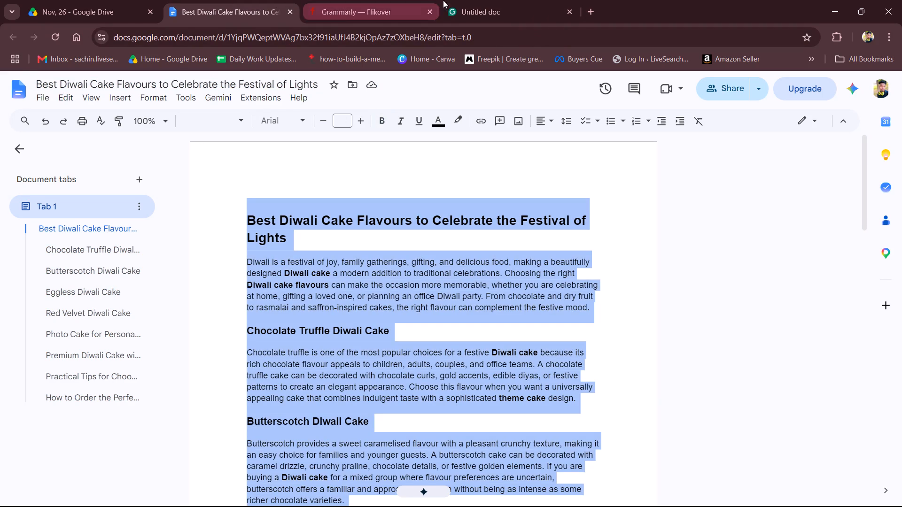
pyautogui.click(464, 0)
pyautogui.hotkey('ctrl', 'v')
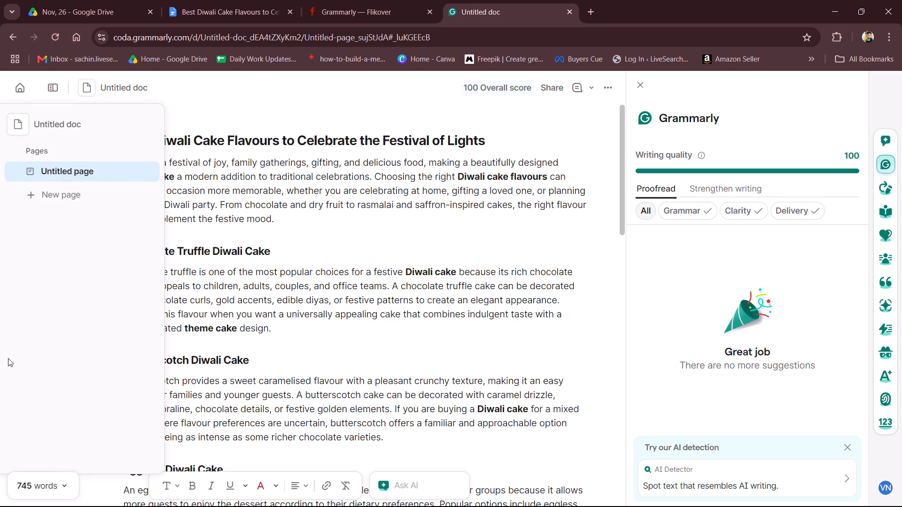
pyautogui.click(368, 464)
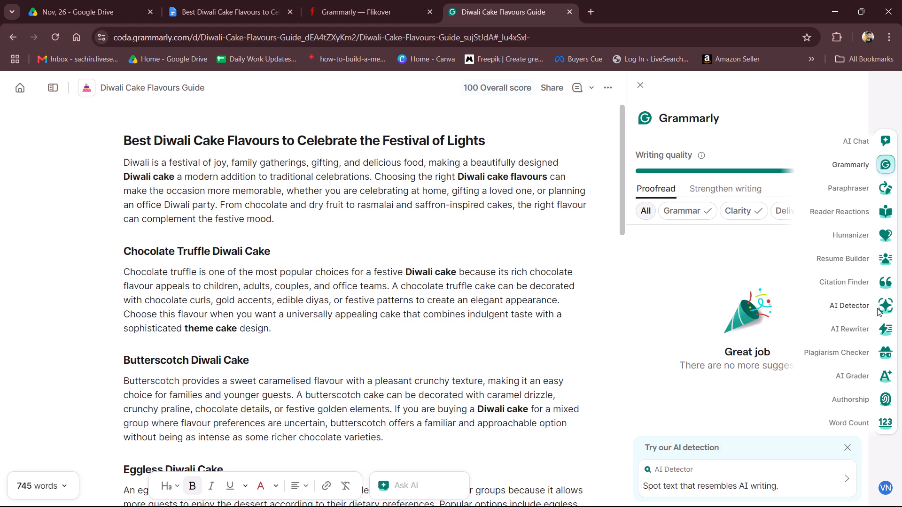
# Run Grammarly's AI Detector on the article and go through the passages flagged as strong and weak AI patterns.
pyautogui.click(877, 308)
pyautogui.click(887, 305)
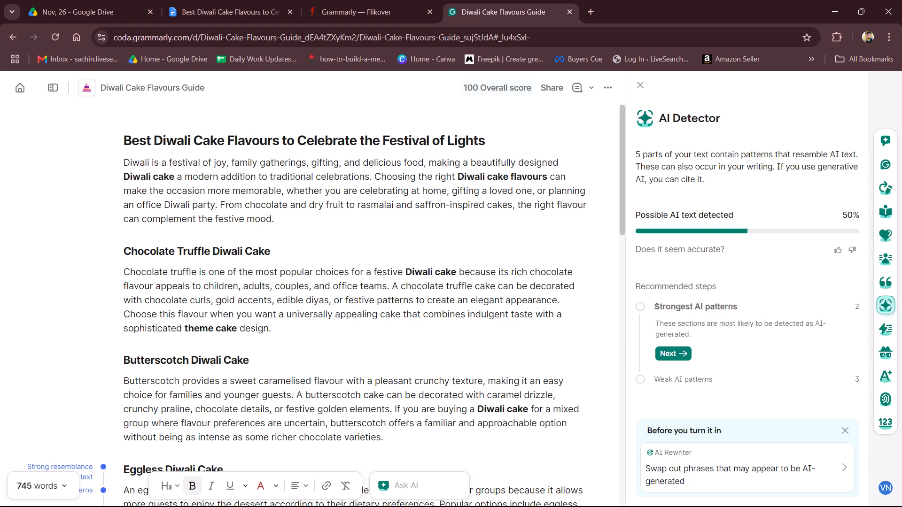
pyautogui.click(661, 352)
pyautogui.click(678, 354)
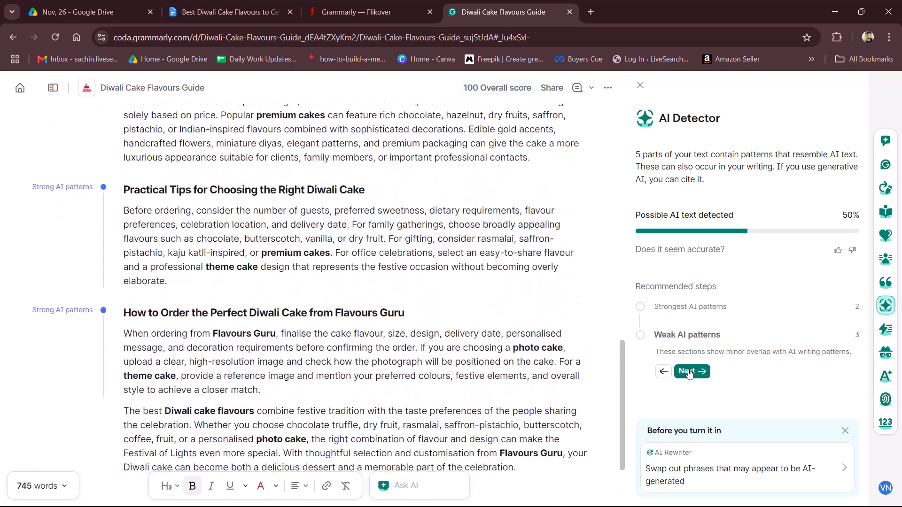
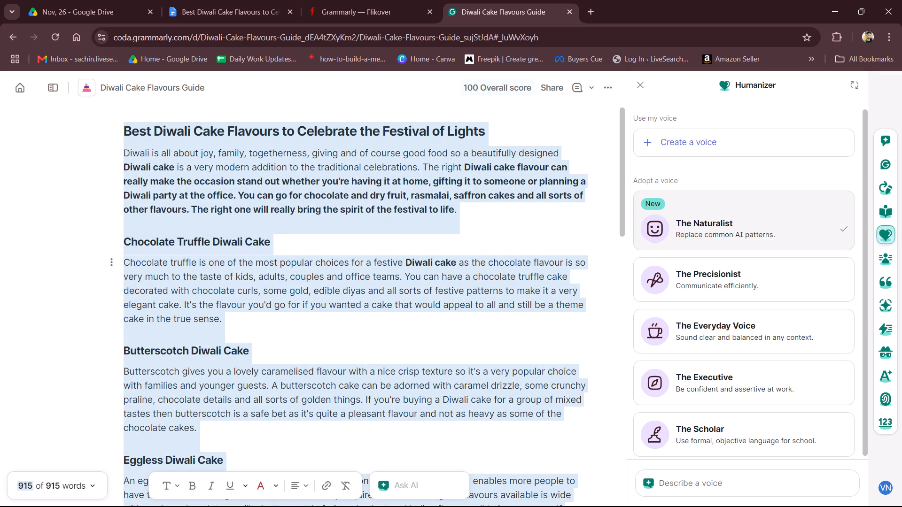
pyautogui.hotkey('ctrl', 'a')
pyautogui.hotkey('ctrl', 'c')
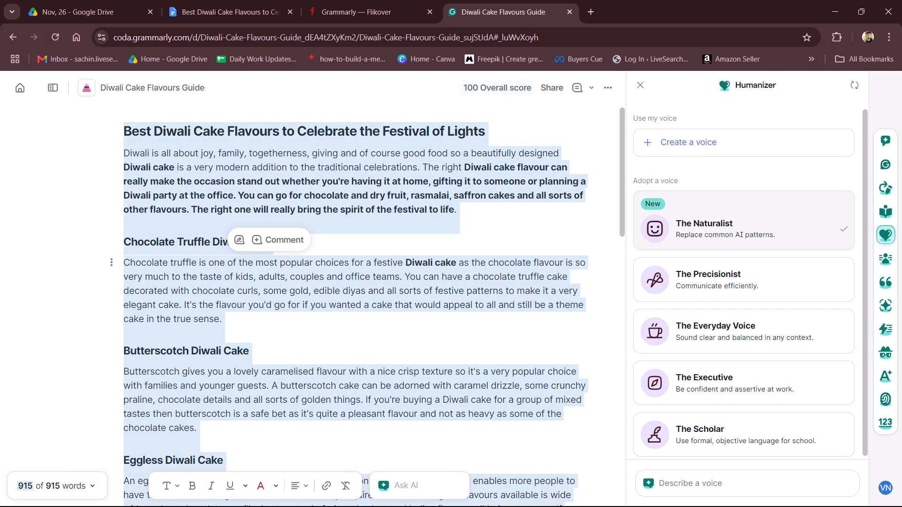
pyautogui.click(254, 0)
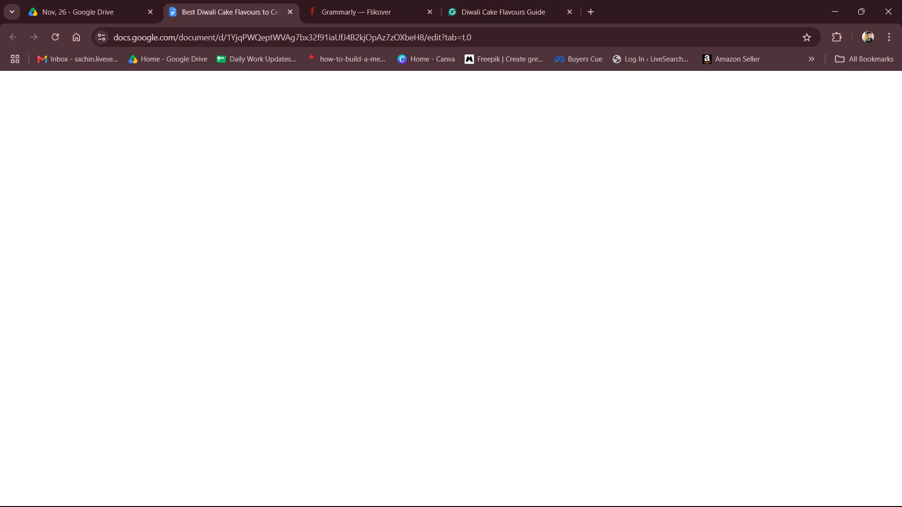
pyautogui.press('BackSpace')
pyautogui.hotkey('ctrl', 'v')
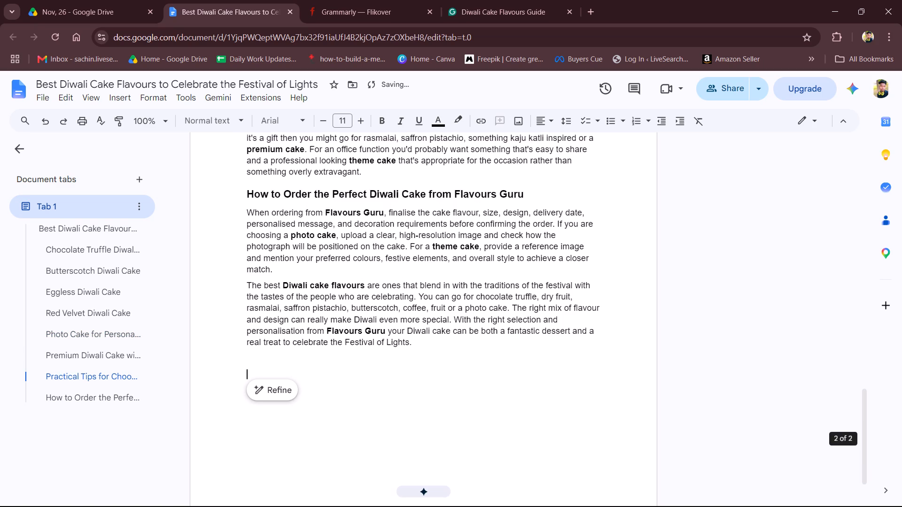
# Remove the bold formatting from the entire introductory paragraph under the article title.
pyautogui.scroll(7, 286, 250)
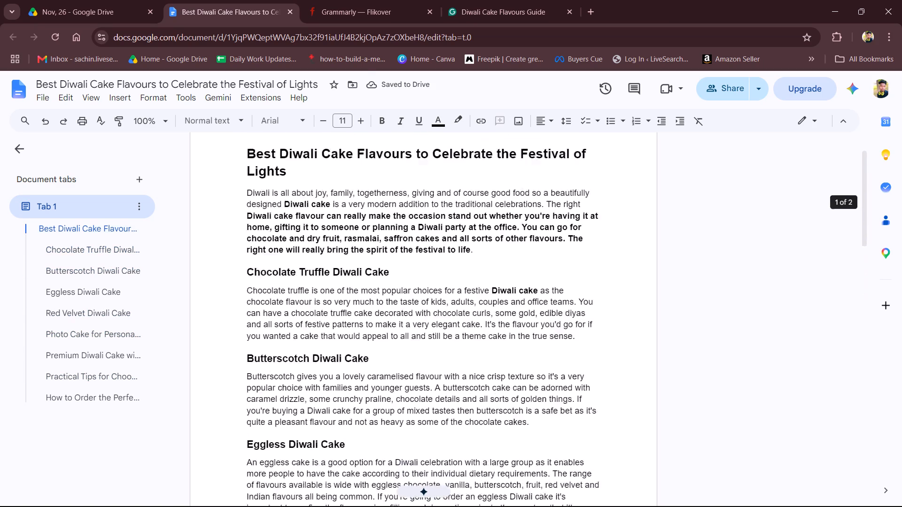
pyautogui.scroll(-7, 267, 314)
pyautogui.scroll(5, 267, 314)
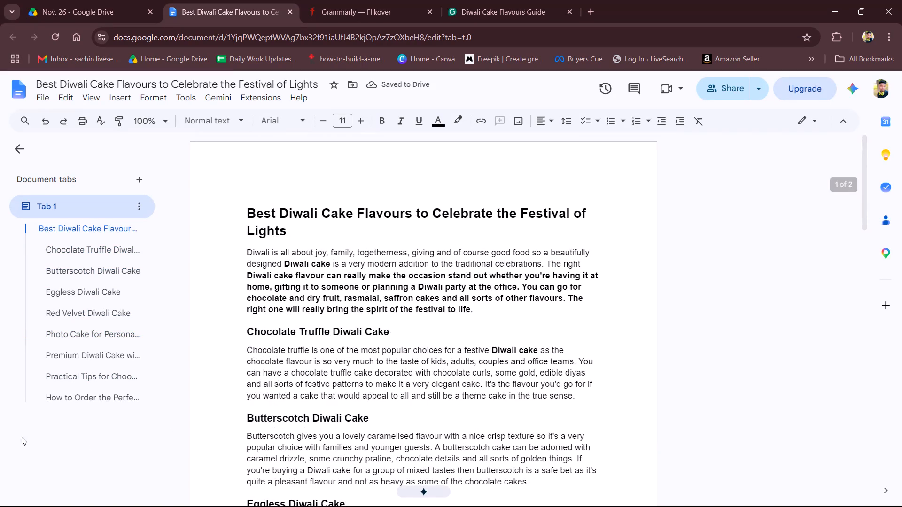
pyautogui.moveTo(234, 285); pyautogui.dragTo(405, 311)
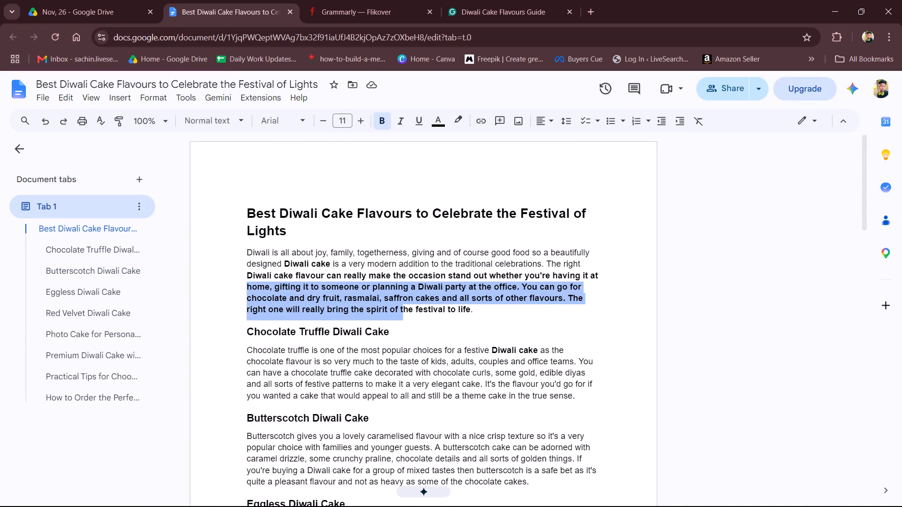
pyautogui.moveTo(489, 310); pyautogui.dragTo(251, 261)
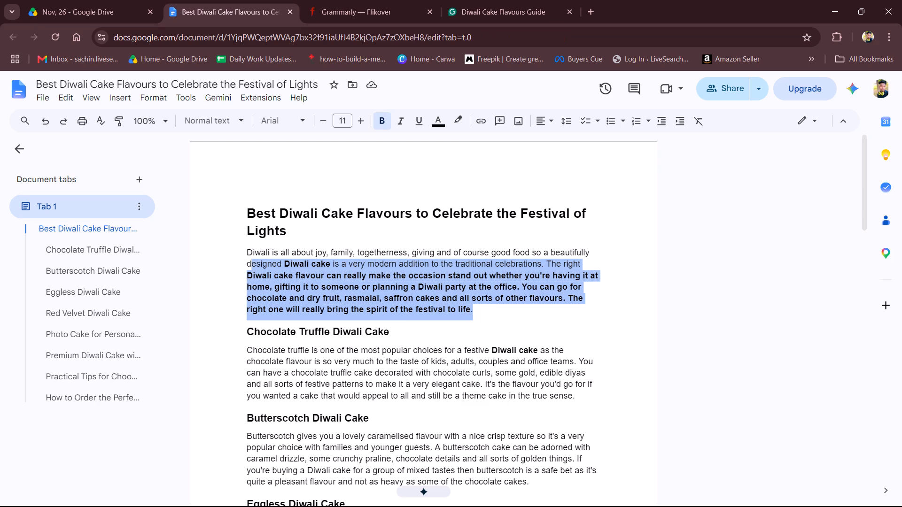
pyautogui.moveTo(251, 261); pyautogui.dragTo(244, 254)
pyautogui.hotkey('ctrl', 'b')
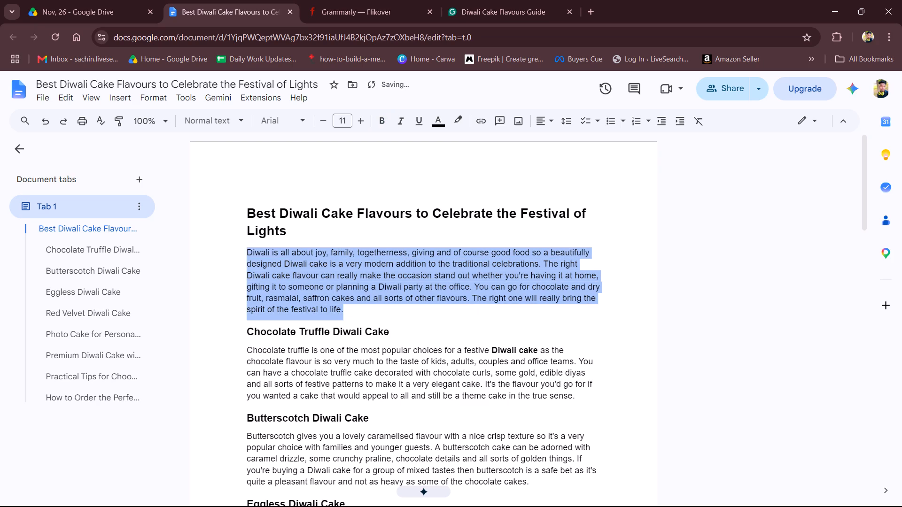
# Compare with the article in Grammarly, and bold only the phrase "Diwali cake flavour" in the document's introductory paragraph.
pyautogui.click(471, 10)
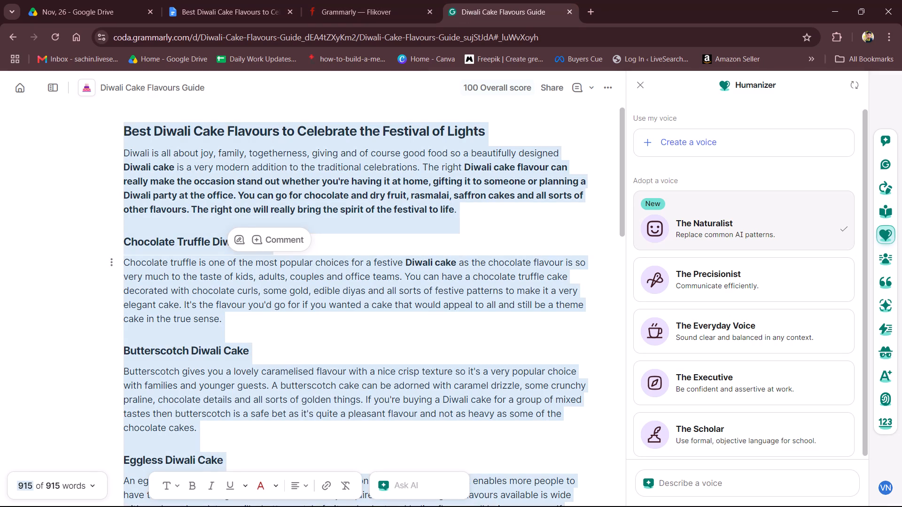
pyautogui.click(359, 294)
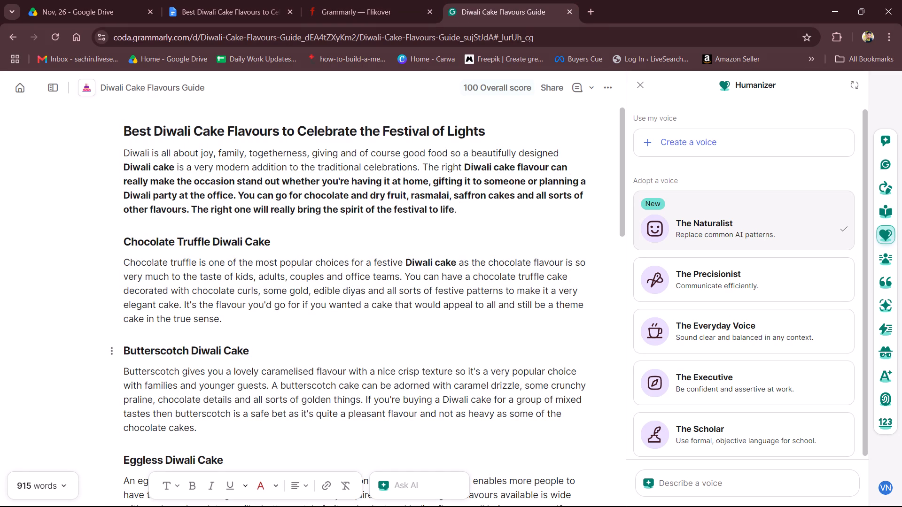
pyautogui.click(186, 3)
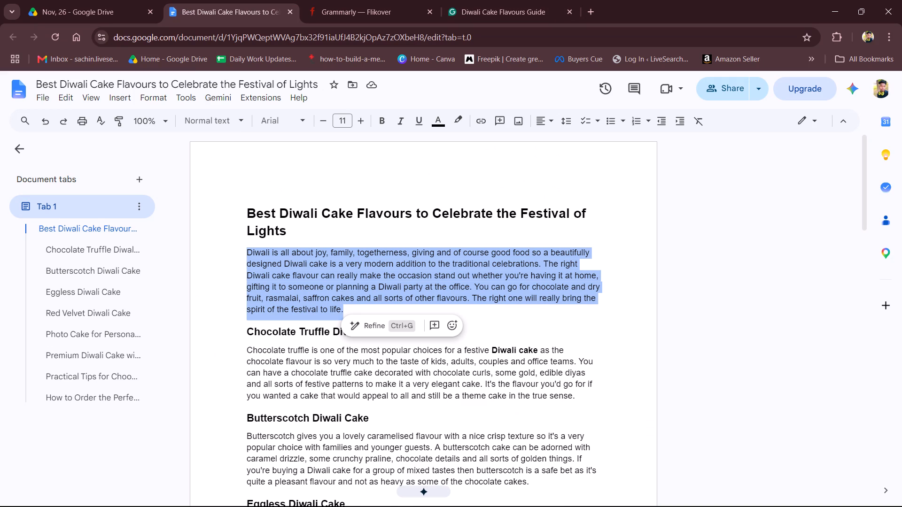
pyautogui.click(266, 469)
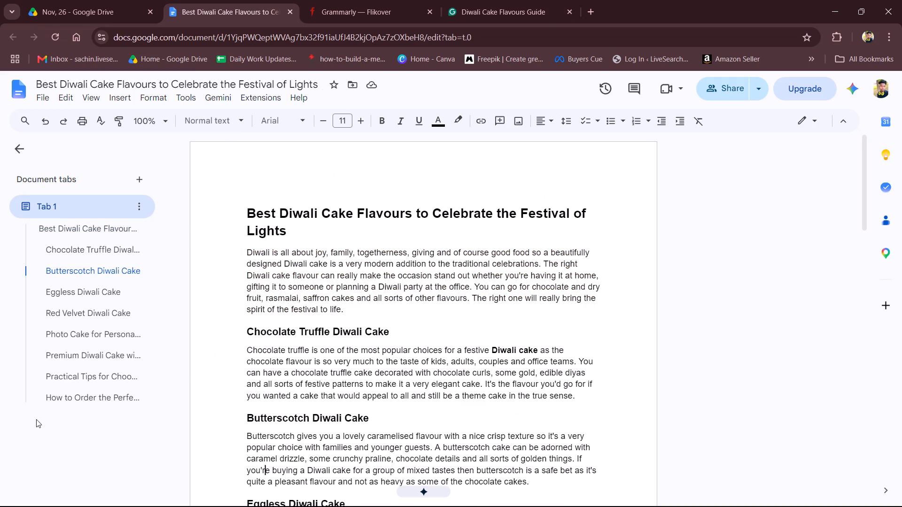
pyautogui.click(318, 276)
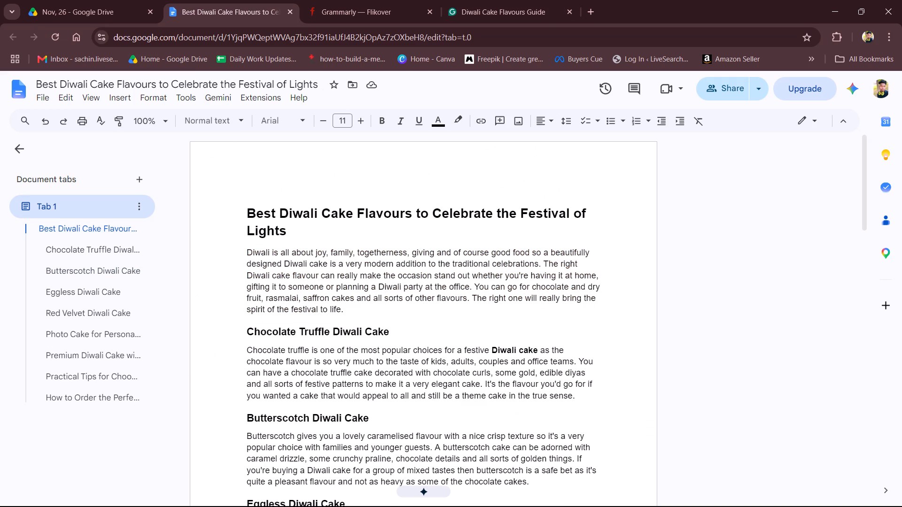
pyautogui.hotkey('ctrl', 'shift', 'Left')
pyautogui.hotkey('ctrl', 'shift', 'Left')
pyautogui.hotkey('ctrl', 'shift', 'Left')
pyautogui.hotkey('ctrl', 'b')
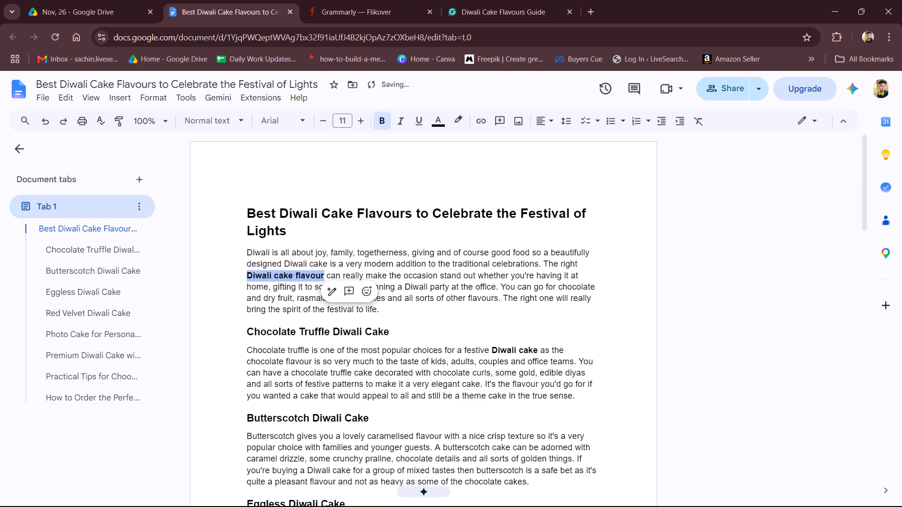
pyautogui.click(246, 293)
# Copy the article from "How to Order the Perfect Diwali Cake from Flavours Guru" to its end into a new page of the Grammarly document.
pyautogui.scroll(-3, 246, 293)
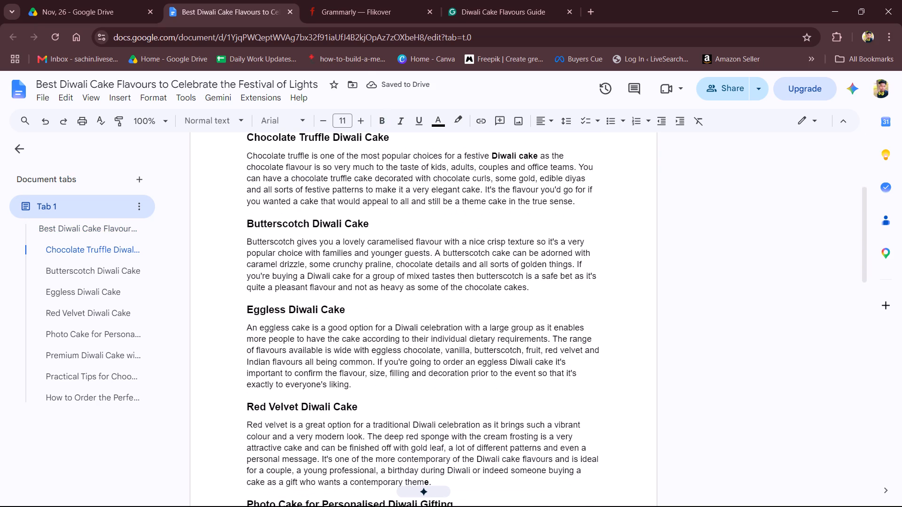
pyautogui.scroll(-1, 246, 293)
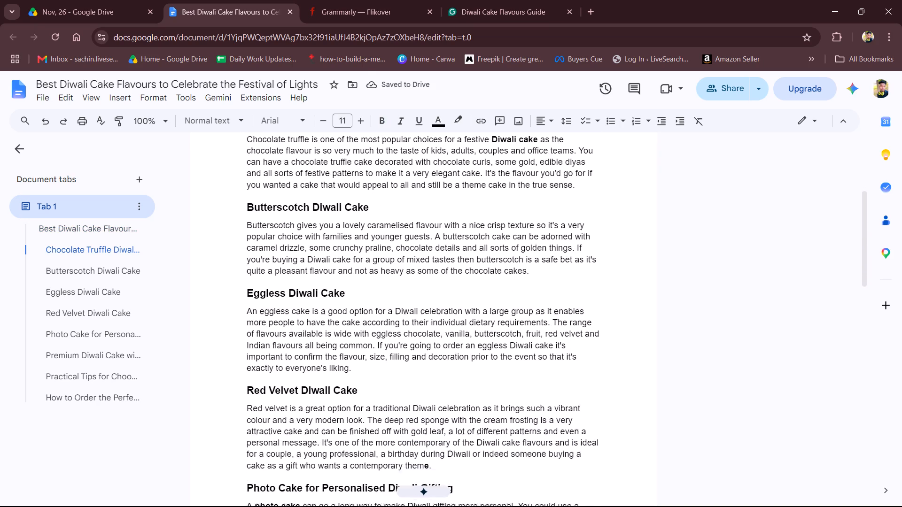
pyautogui.scroll(-9, 246, 293)
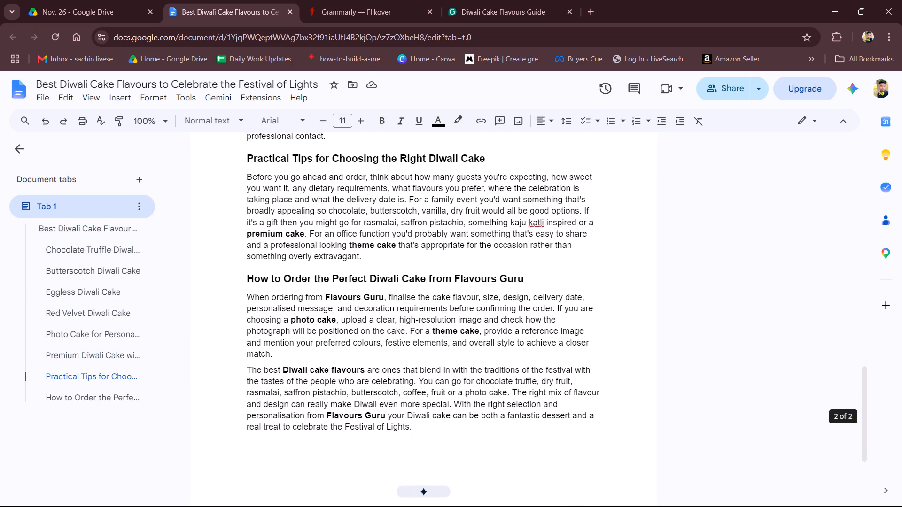
pyautogui.scroll(-2, 246, 293)
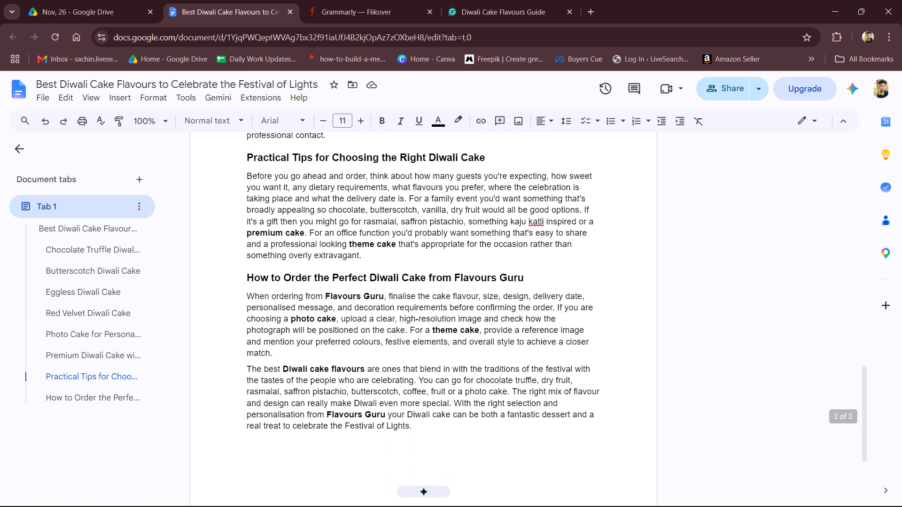
pyautogui.click(237, 271)
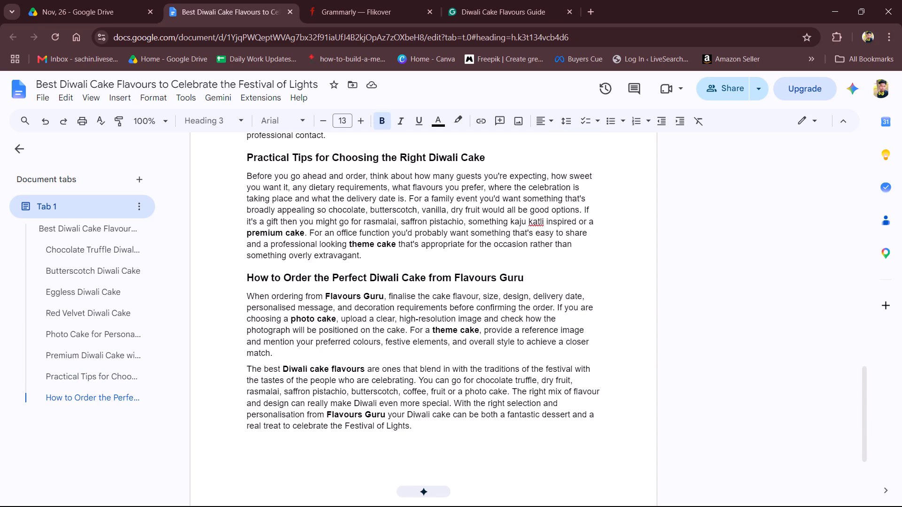
pyautogui.hotkey('ctrl', 'shift', 'Down')
pyautogui.hotkey('ctrl', 'shift', 'Down')
pyautogui.hotkey('ctrl', 'shift', 'Down')
pyautogui.hotkey('ctrl', 'shift', 'Down')
pyautogui.hotkey('ctrl', 'shift', 'Down')
pyautogui.hotkey('ctrl', 'shift', 'Down')
pyautogui.hotkey('ctrl', 'shift', 'Down')
pyautogui.hotkey('ctrl', 'shift', 'Down')
pyautogui.hotkey('ctrl', 'shift', 'Down')
pyautogui.hotkey('ctrl', 'shift', 'Down')
pyautogui.hotkey('ctrl', 'shift', 'Down')
pyautogui.hotkey('ctrl', 'c')
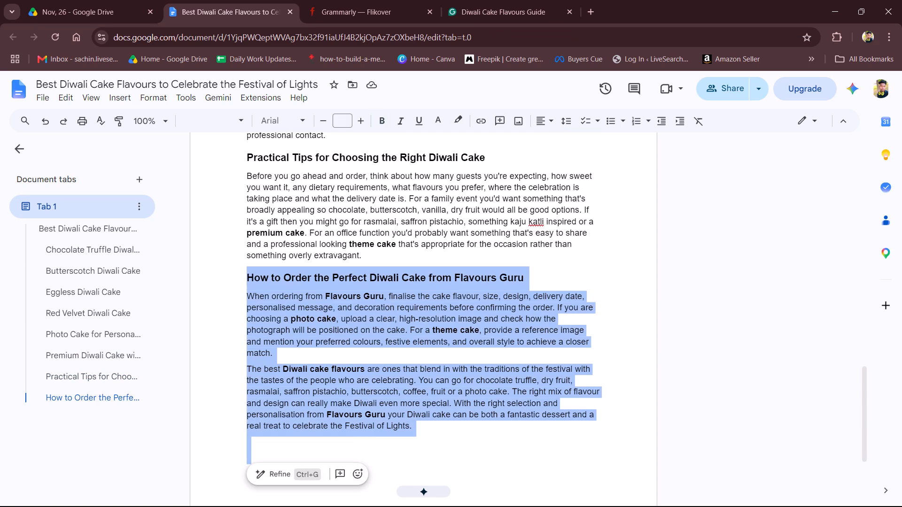
pyautogui.click(544, 0)
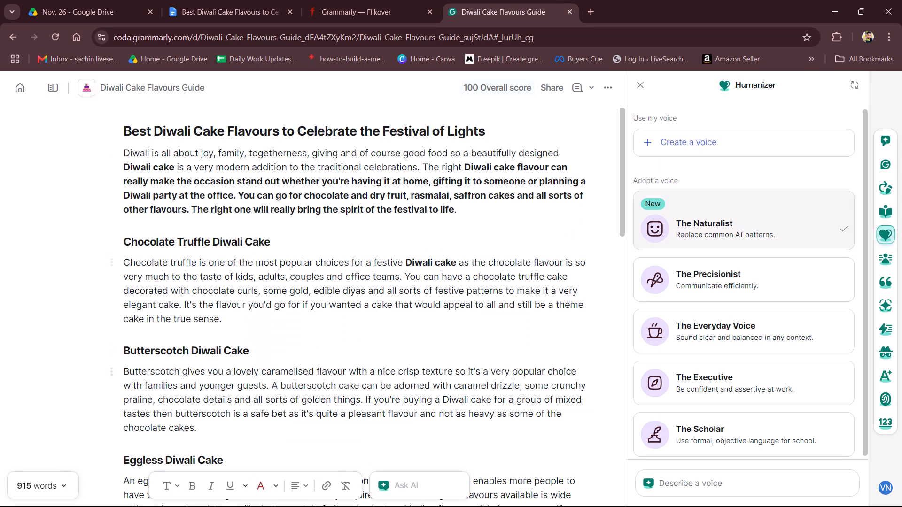
pyautogui.click(56, 193)
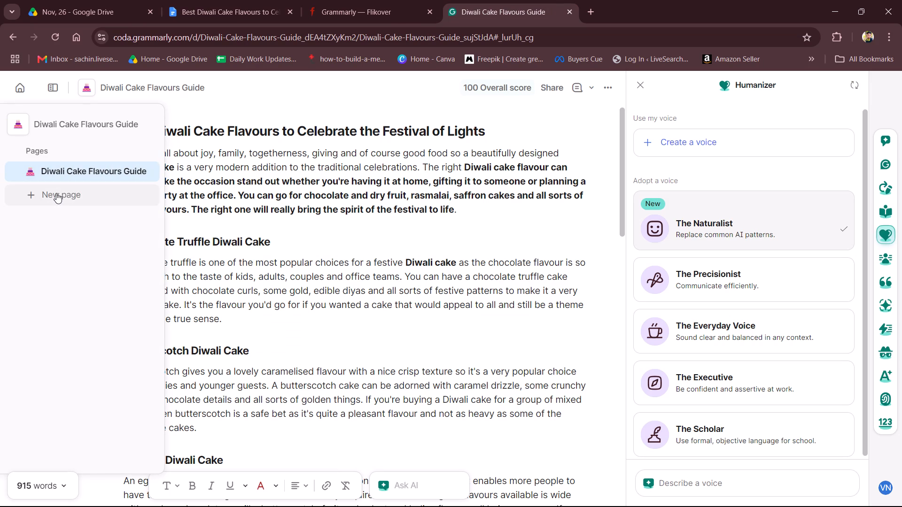
pyautogui.click(226, 157)
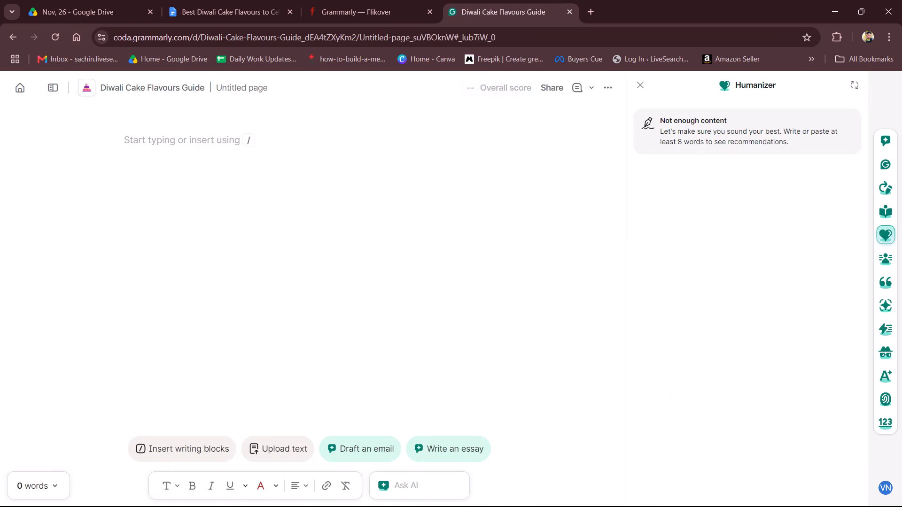
pyautogui.hotkey('ctrl', 'v')
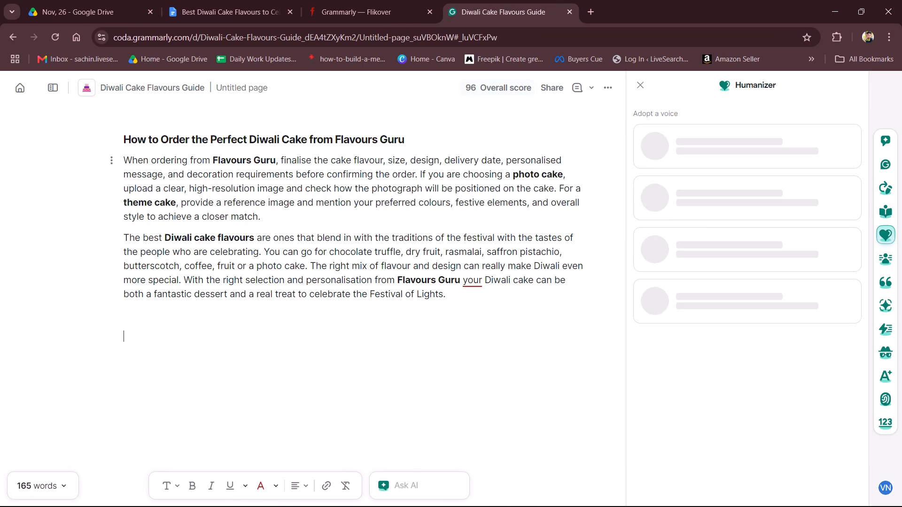
# Run Grammarly's AI Detector on the "How to Order the Perfect Diwali Cake from Flavours Guru" page and examine the flagged passage's explanation.
pyautogui.click(886, 333)
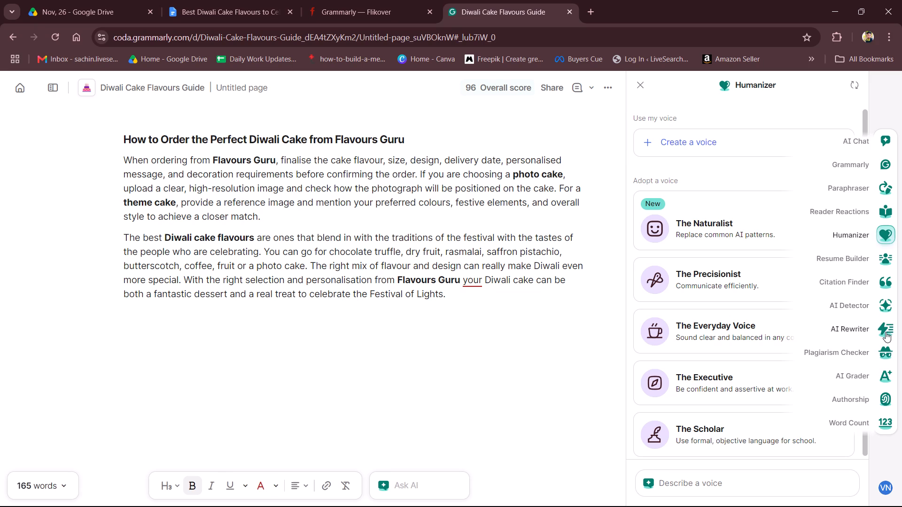
pyautogui.doubleClick(886, 307)
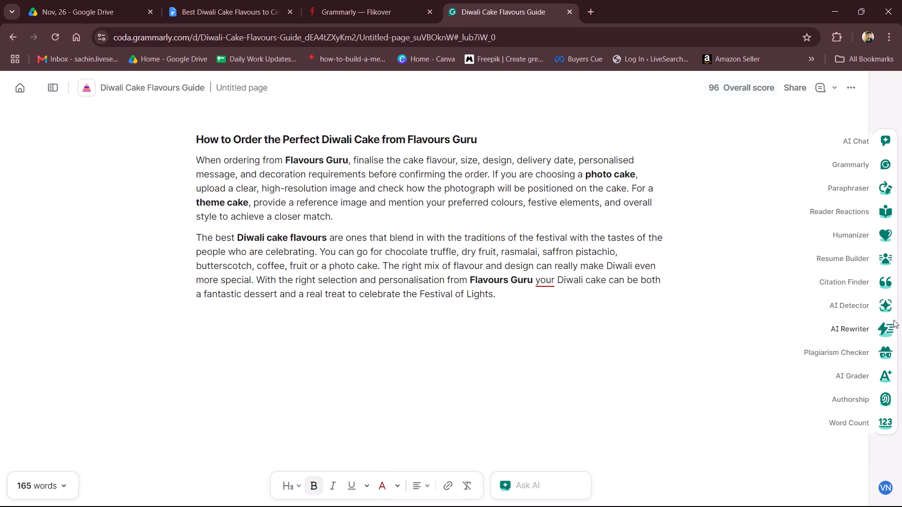
pyautogui.click(891, 309)
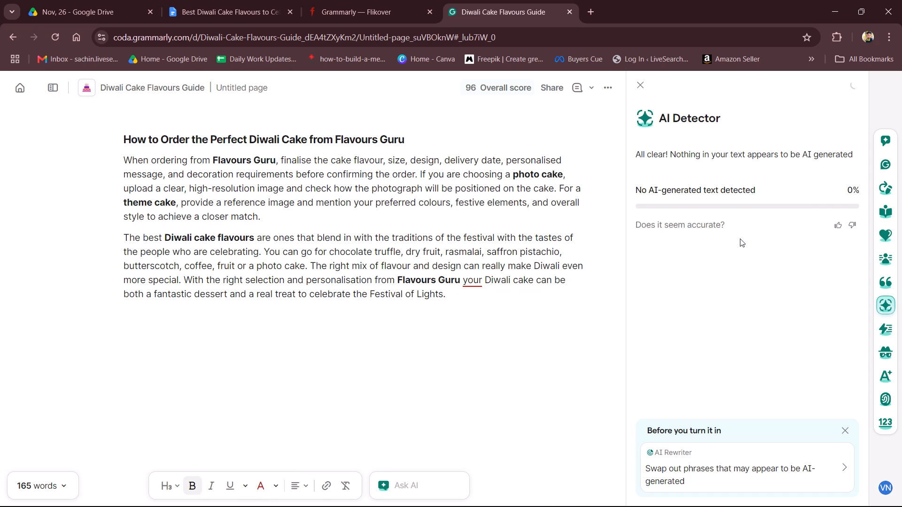
pyautogui.doubleClick(740, 238)
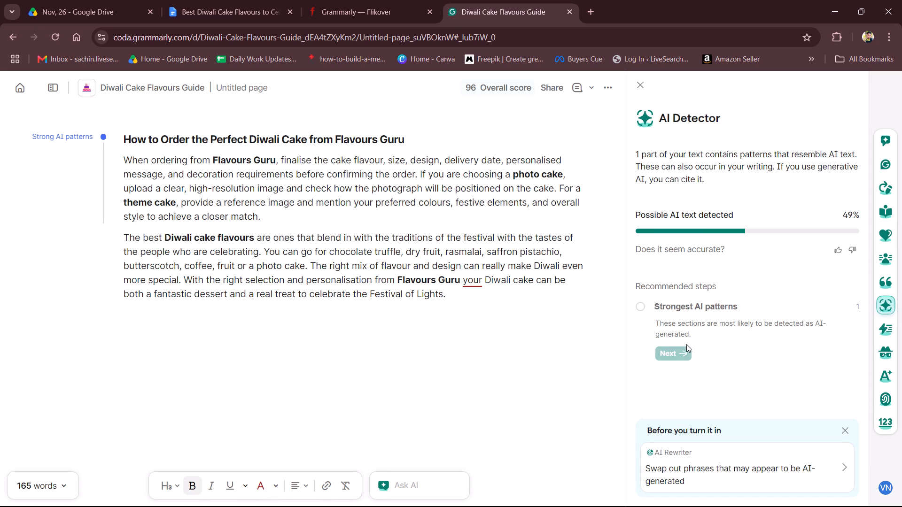
pyautogui.click(675, 361)
pyautogui.tripleClick(680, 353)
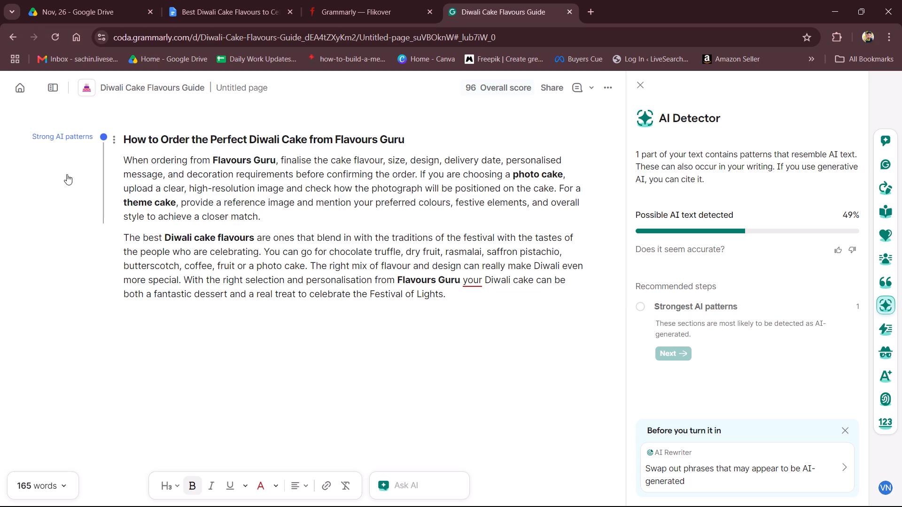
pyautogui.click(62, 137)
pyautogui.click(77, 135)
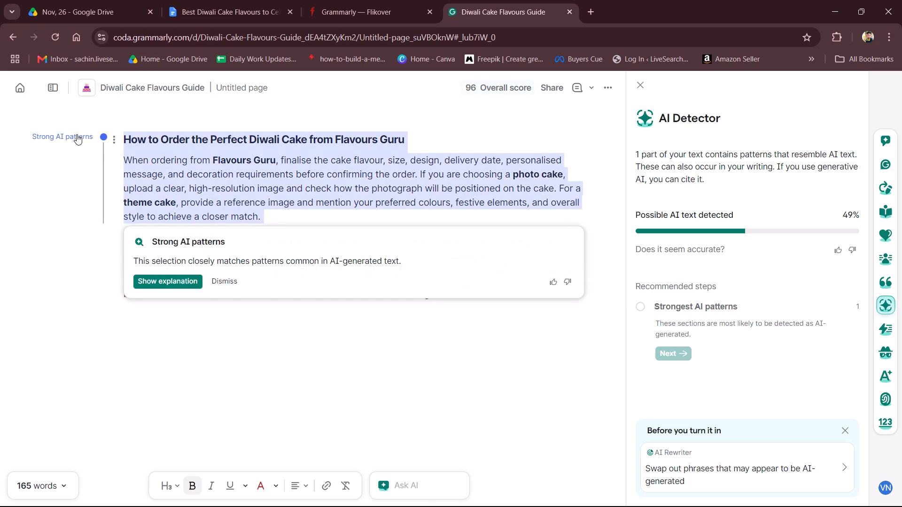
pyautogui.click(161, 281)
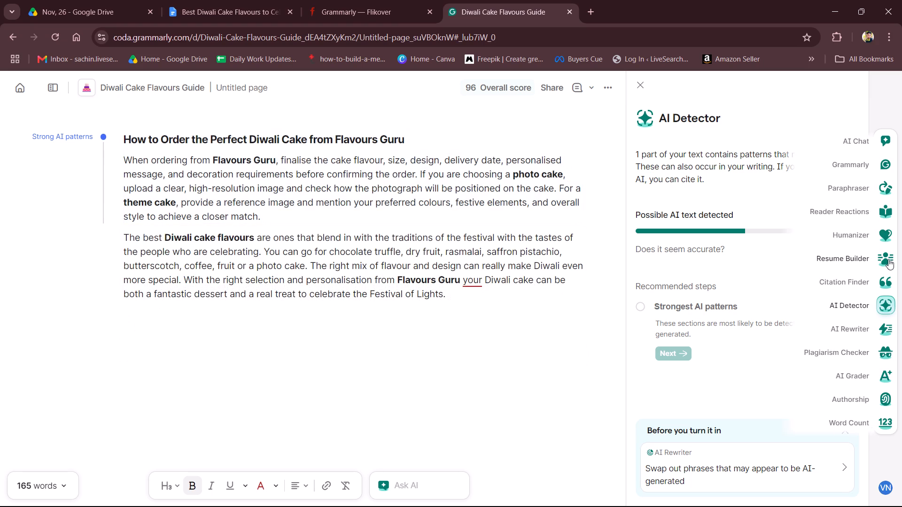
# Humanise the ordering section and the closing paragraph with The Naturalist voice, accepting both suggested rewrites.
pyautogui.click(888, 236)
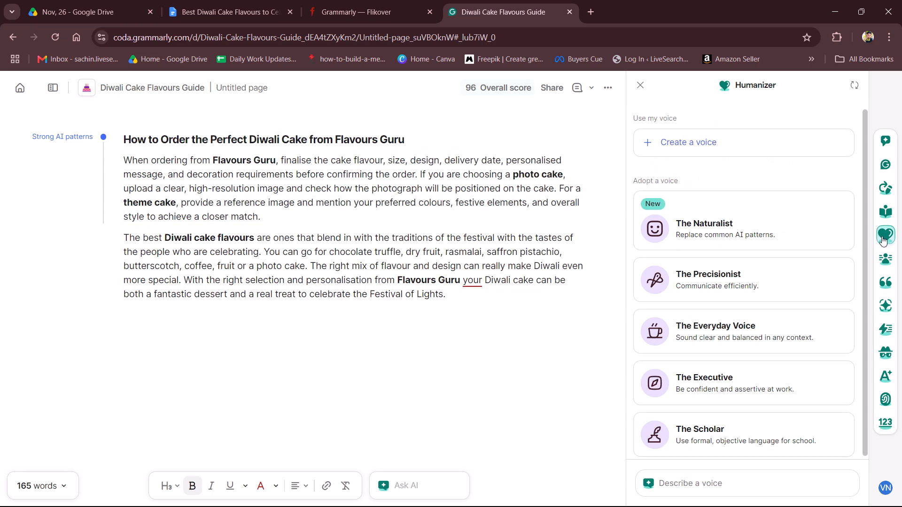
pyautogui.click(742, 236)
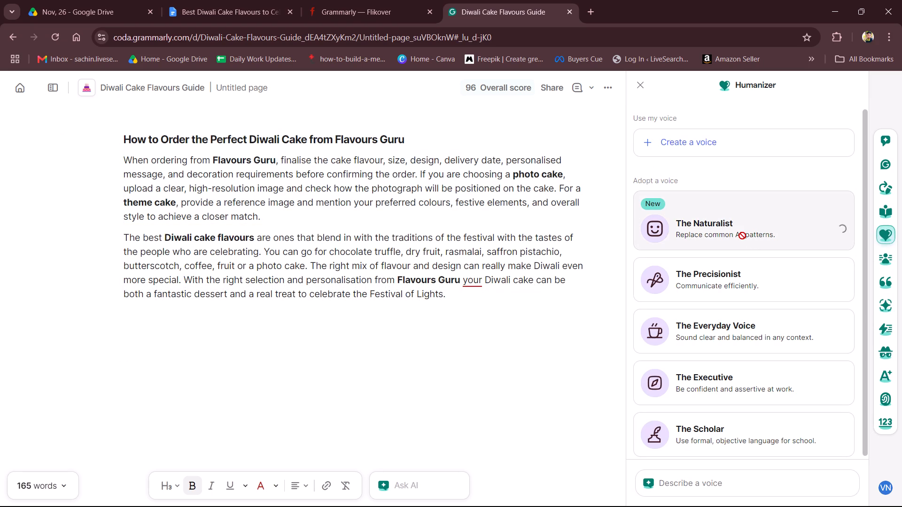
pyautogui.press('Return')
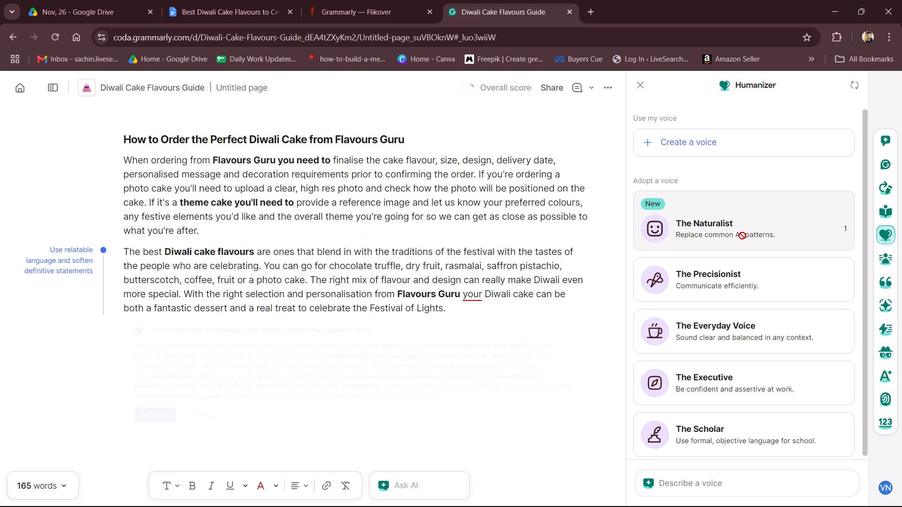
pyautogui.press('Return')
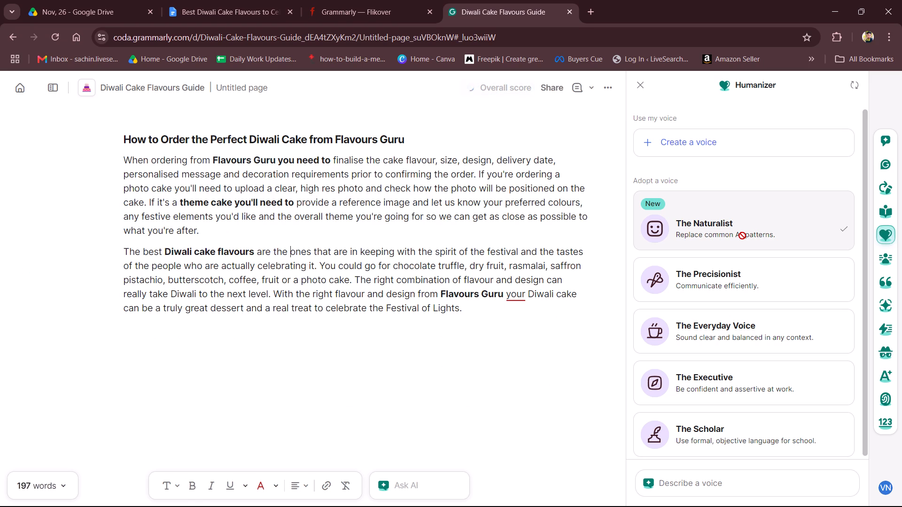
pyautogui.hotkey('ctrl', 'a')
pyautogui.hotkey('ctrl', 'c')
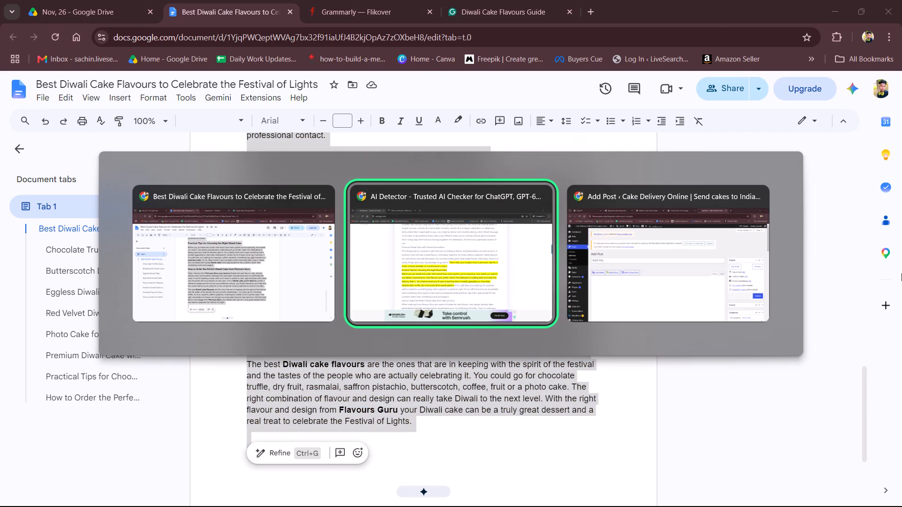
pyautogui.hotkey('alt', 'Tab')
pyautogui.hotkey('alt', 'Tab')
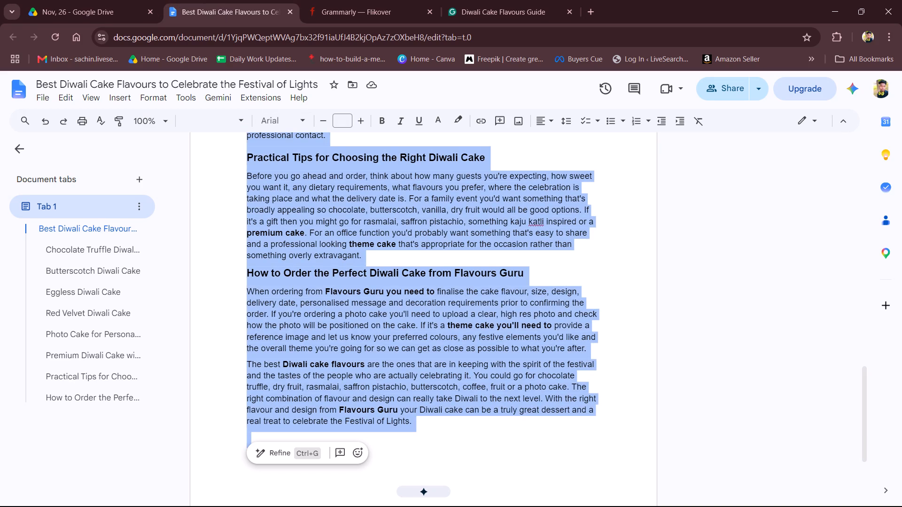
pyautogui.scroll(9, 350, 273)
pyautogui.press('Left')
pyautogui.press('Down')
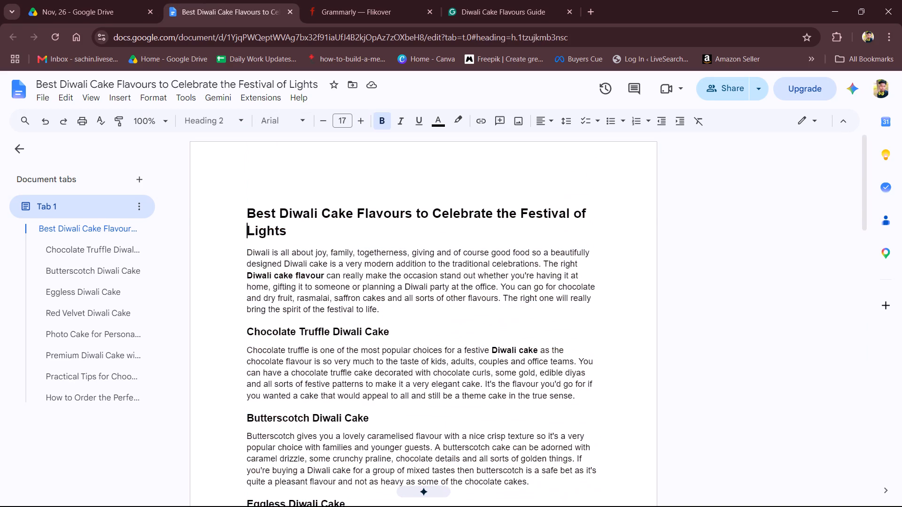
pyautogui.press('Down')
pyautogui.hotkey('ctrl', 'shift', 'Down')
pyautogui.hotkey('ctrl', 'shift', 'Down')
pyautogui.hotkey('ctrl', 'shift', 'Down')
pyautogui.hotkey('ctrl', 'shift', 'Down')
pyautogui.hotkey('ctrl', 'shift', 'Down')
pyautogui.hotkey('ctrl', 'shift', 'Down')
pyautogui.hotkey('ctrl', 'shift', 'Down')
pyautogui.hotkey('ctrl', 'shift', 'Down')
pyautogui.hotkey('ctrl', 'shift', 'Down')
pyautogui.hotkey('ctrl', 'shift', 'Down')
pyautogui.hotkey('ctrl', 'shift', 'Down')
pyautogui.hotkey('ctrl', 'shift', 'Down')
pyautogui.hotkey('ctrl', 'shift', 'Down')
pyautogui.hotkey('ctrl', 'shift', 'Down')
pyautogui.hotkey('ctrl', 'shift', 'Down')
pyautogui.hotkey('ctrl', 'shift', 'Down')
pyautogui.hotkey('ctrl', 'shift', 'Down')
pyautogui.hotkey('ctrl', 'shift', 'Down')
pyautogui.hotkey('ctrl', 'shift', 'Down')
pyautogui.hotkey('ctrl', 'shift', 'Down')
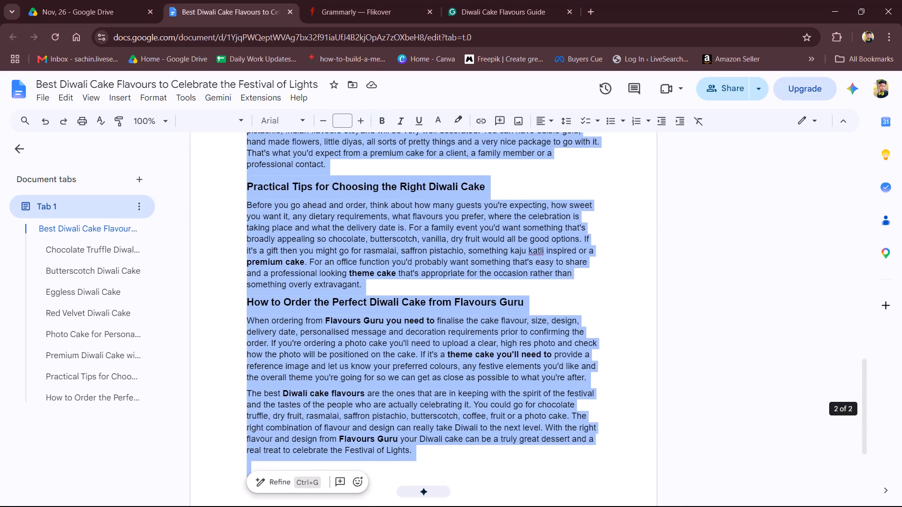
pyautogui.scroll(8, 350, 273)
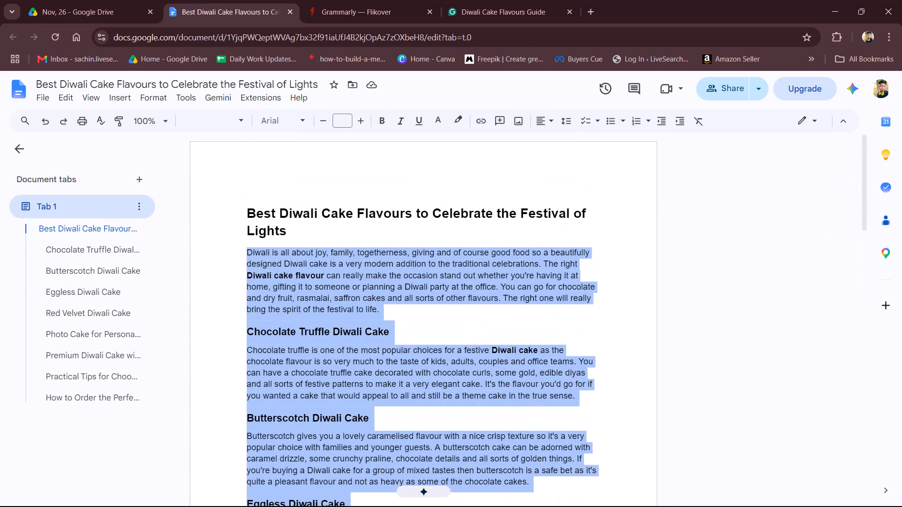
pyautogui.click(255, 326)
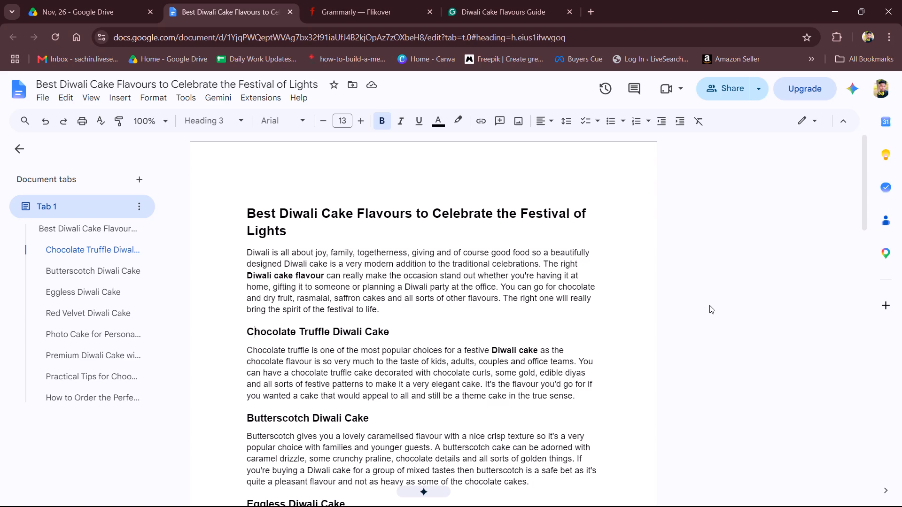
# Place the text cursor directly after the bold phrase "Diwali cake" in the first sentence of the Chocolate Truffle Diwali Cake paragraph.
pyautogui.click(544, 338)
pyautogui.hotkey('ctrl', 'Down')
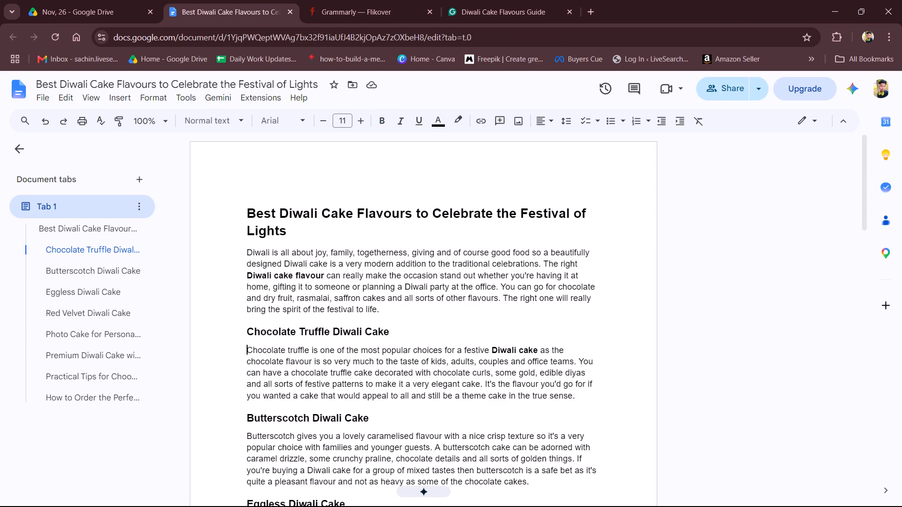
pyautogui.hotkey('ctrl', 'Right')
pyautogui.hotkey('ctrl', 'Right')
pyautogui.hotkey('ctrl', 'Right')
pyautogui.hotkey('ctrl', 'Right')
pyautogui.hotkey('ctrl', 'Right')
pyautogui.hotkey('ctrl', 'Right')
pyautogui.hotkey('ctrl', 'Right')
pyautogui.hotkey('ctrl', 'Right')
pyautogui.hotkey('ctrl', 'Right')
pyautogui.hotkey('ctrl', 'Right')
pyautogui.hotkey('ctrl', 'Right')
pyautogui.hotkey('ctrl', 'Right')
pyautogui.hotkey('ctrl', 'Right')
pyautogui.hotkey('ctrl', 'Right')
pyautogui.hotkey('ctrl', 'Right')
pyautogui.hotkey('ctrl', 'Left')
pyautogui.press('Left')
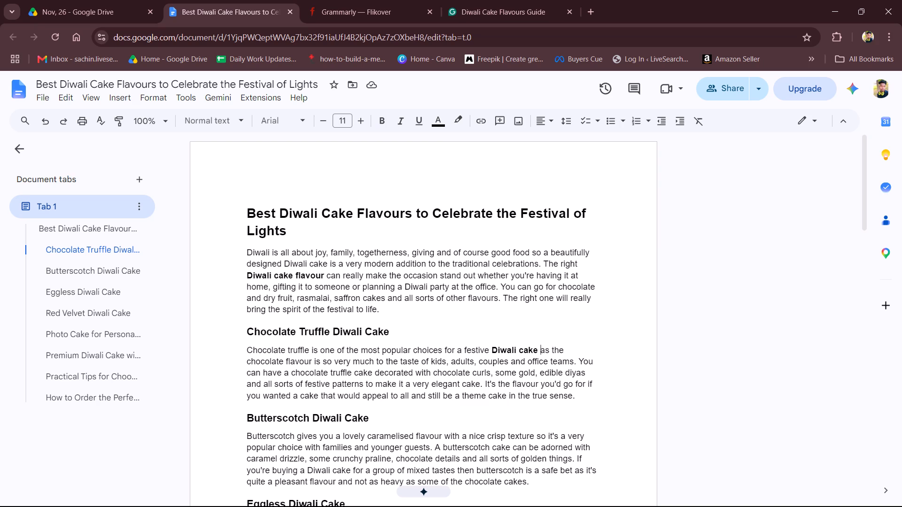
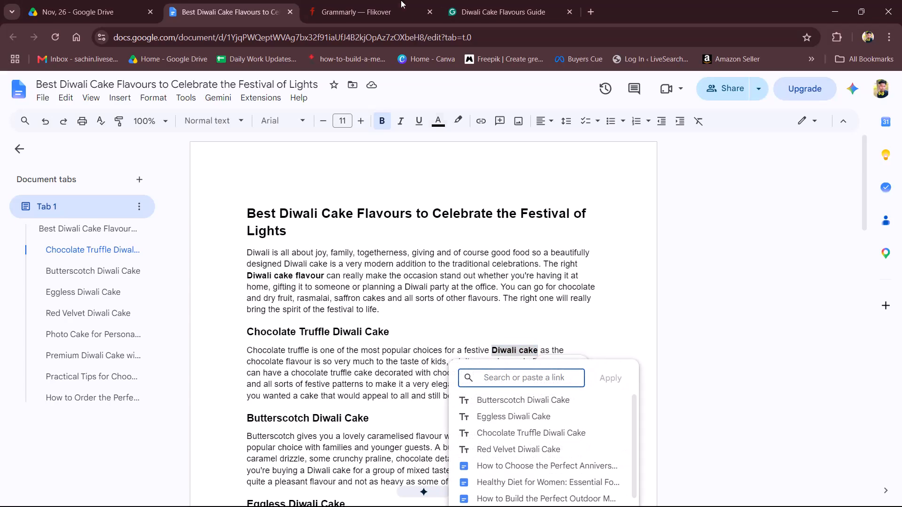
# Open the Flavours Guru home page, flavoursguru.com, in the browser tab that holds the Flikover Grammarly page.
pyautogui.click(350, 0)
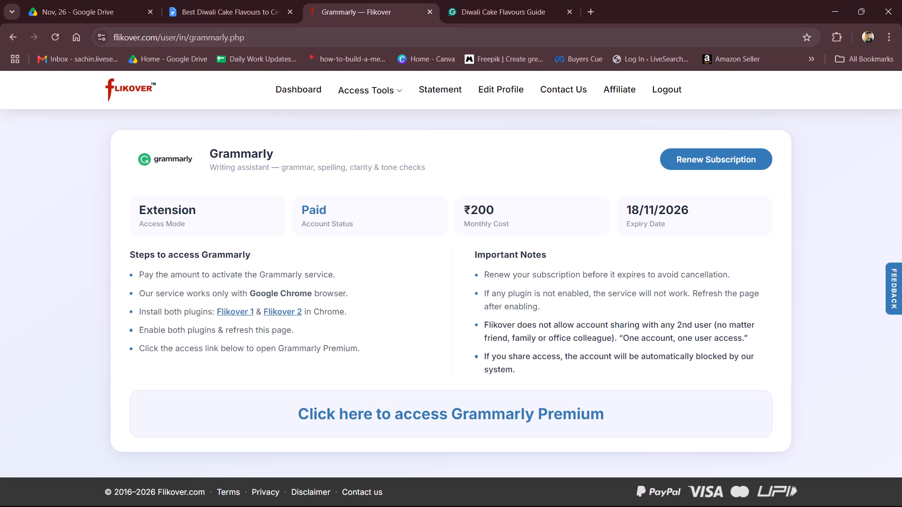
pyautogui.click(283, 39)
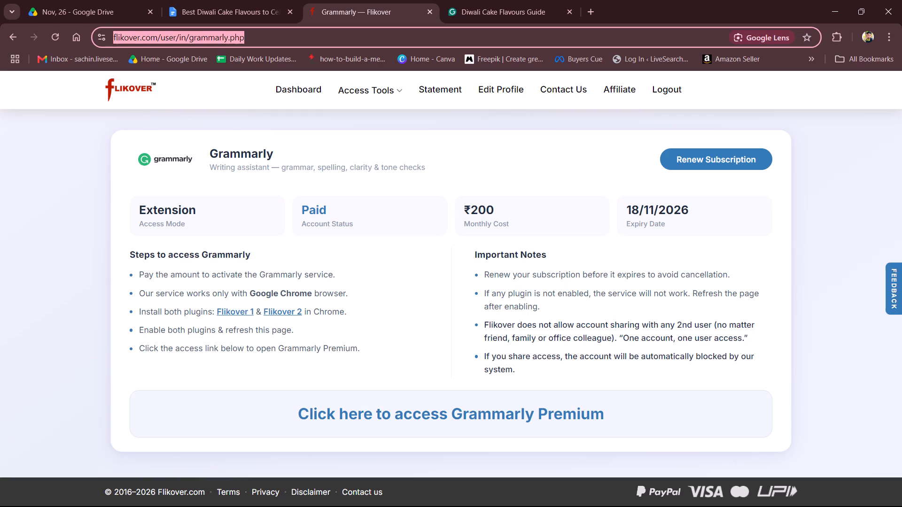
pyautogui.write('fl')
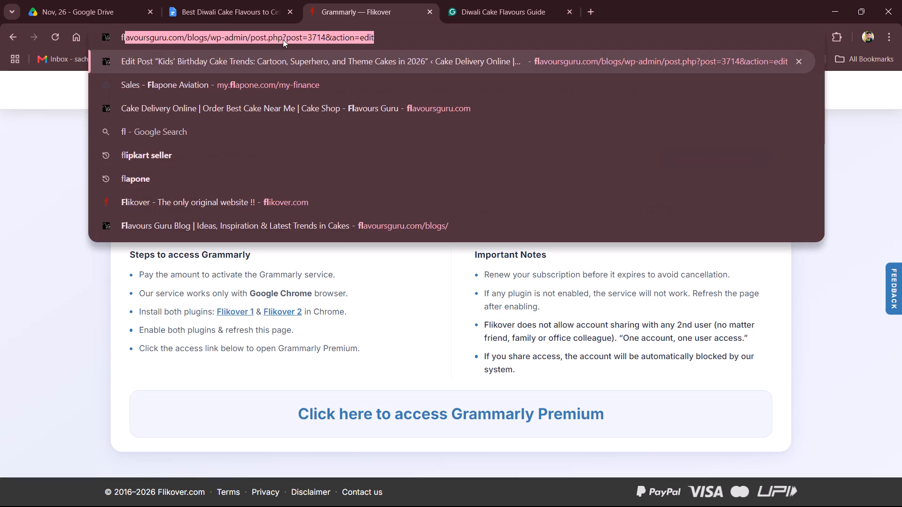
pyautogui.press('Down')
pyautogui.press('Down')
pyautogui.press('Return')
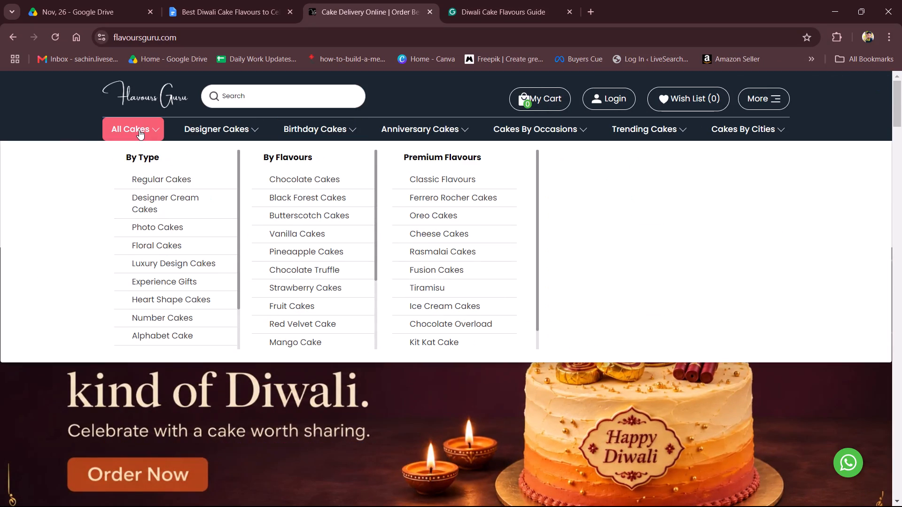
# Find the Diwali category among the site's cakes for public occasions, copy its link address and open the category page.
pyautogui.scroll(-4, 151, 331)
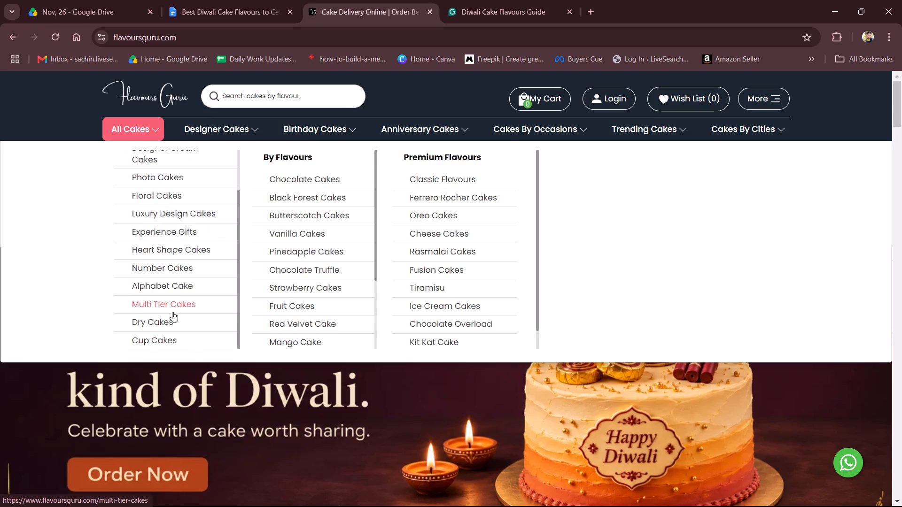
pyautogui.scroll(-3, 168, 321)
pyautogui.scroll(-2, 296, 220)
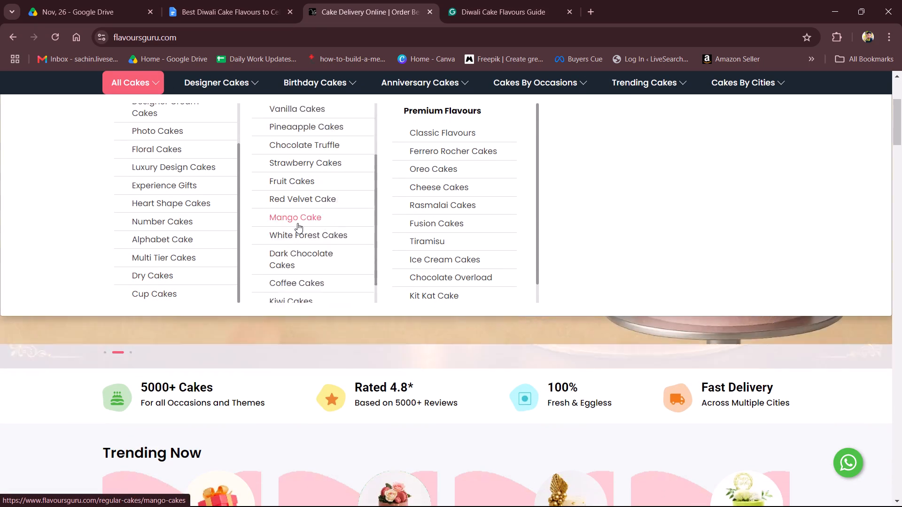
pyautogui.scroll(-2, 298, 224)
pyautogui.scroll(-7, 417, 216)
pyautogui.scroll(2, 425, 222)
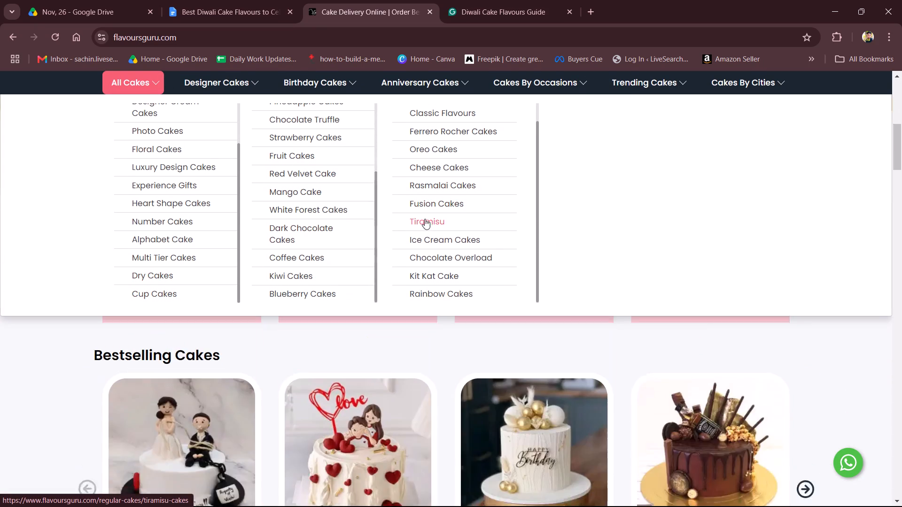
pyautogui.scroll(9, 425, 219)
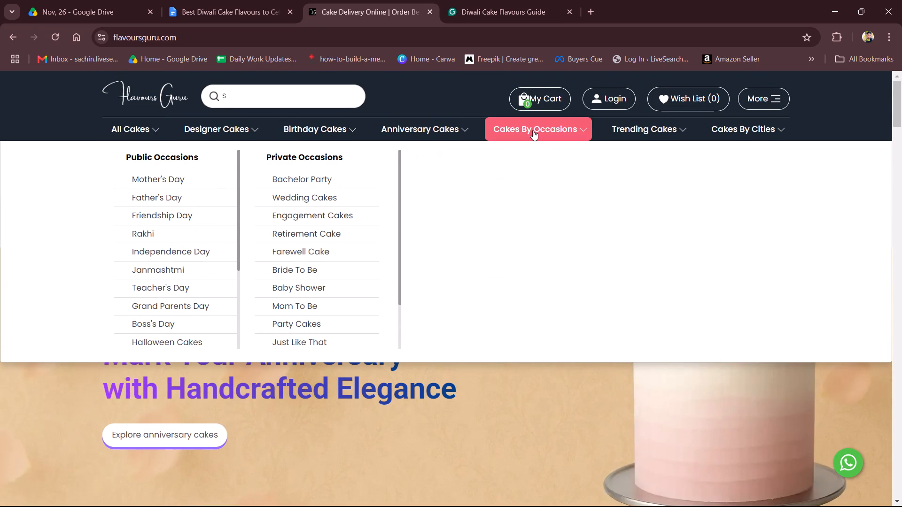
pyautogui.scroll(-5, 158, 256)
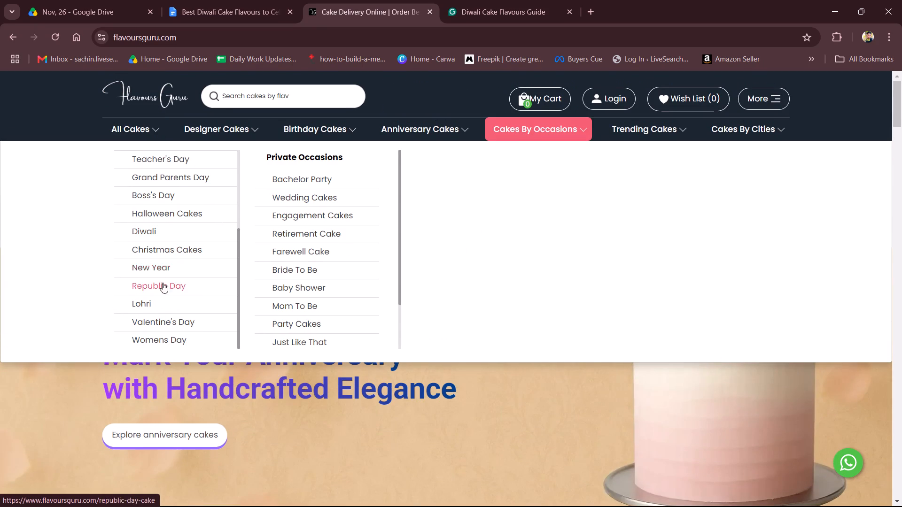
pyautogui.rightClick(142, 231)
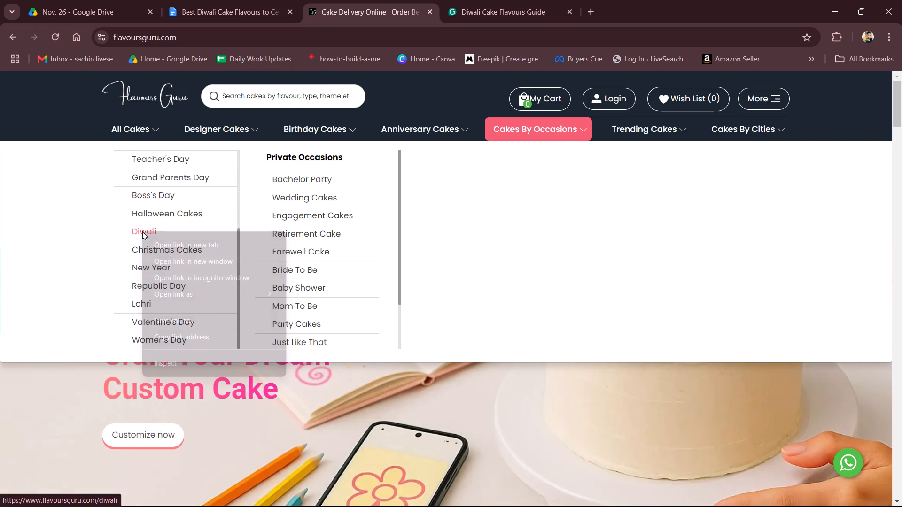
pyautogui.click(169, 336)
pyautogui.click(144, 230)
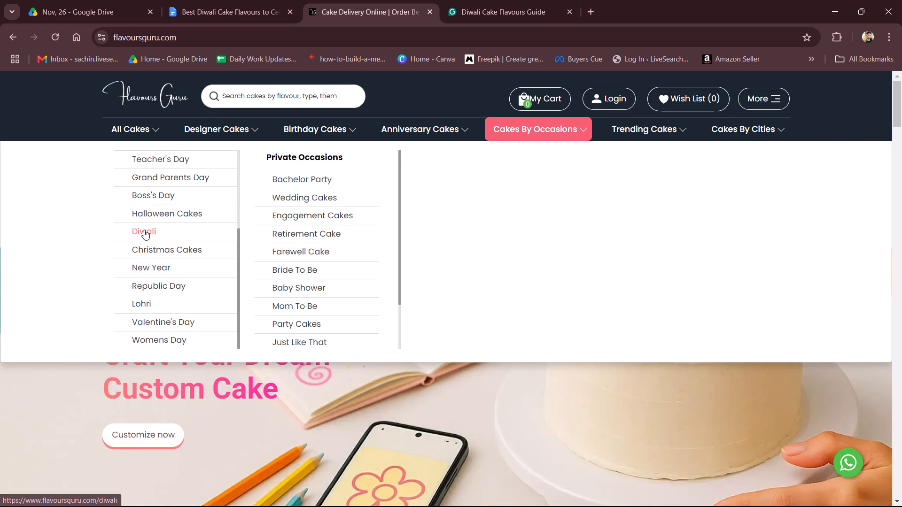
# Link the bold "Diwali cake" in the doc's Chocolate Truffle paragraph to the copied flavoursguru.com/diwali address.
pyautogui.click(179, 5)
pyautogui.hotkey('ctrl', 'v')
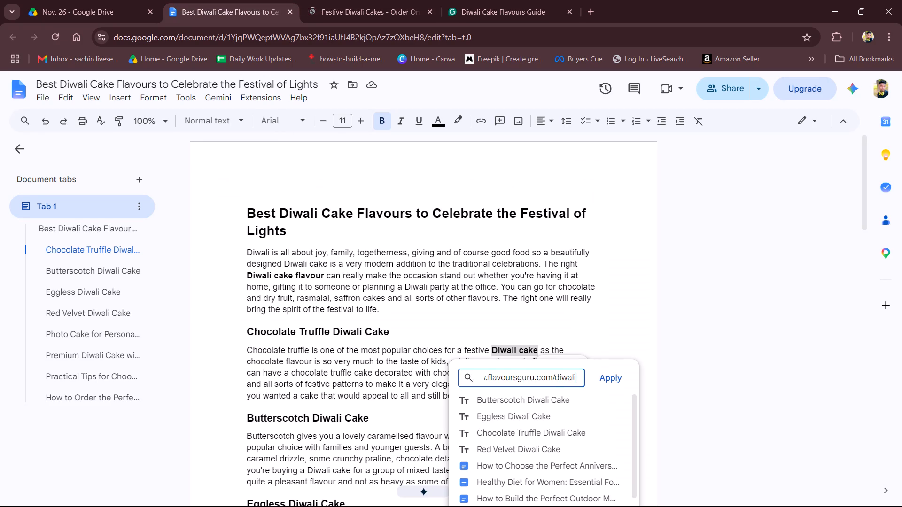
pyautogui.press('Return')
# Make the words "chocolate cakes" bold at the end of the Butterscotch Diwali Cake paragraph.
pyautogui.scroll(-2, 365, 396)
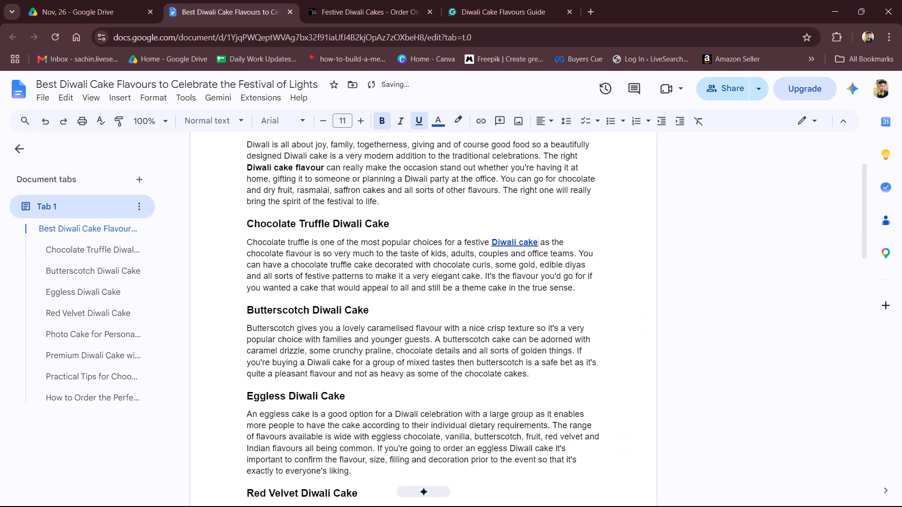
pyautogui.scroll(-4, 365, 393)
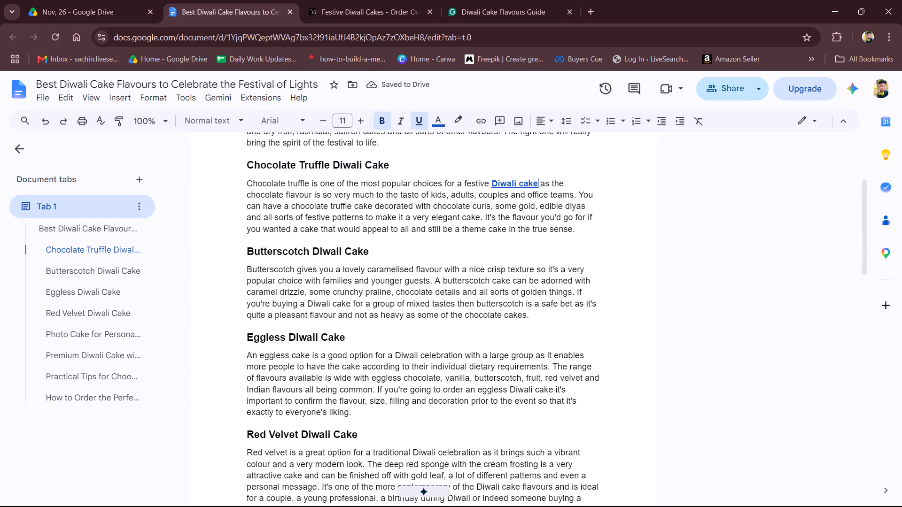
pyautogui.scroll(-2, 365, 391)
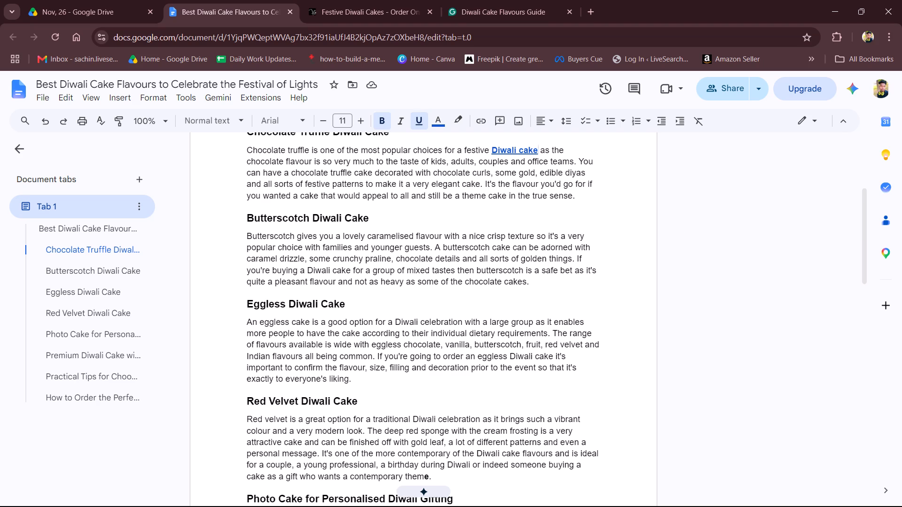
pyautogui.click(530, 275)
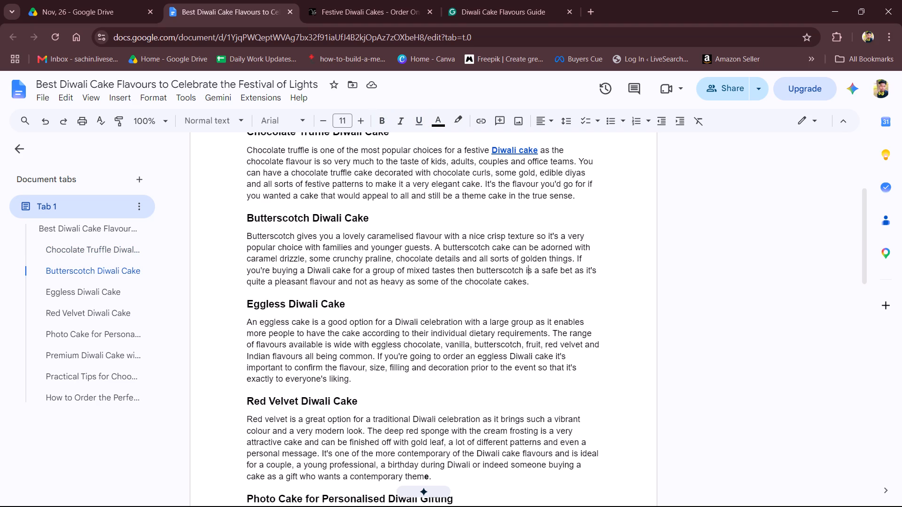
pyautogui.press('Down')
pyautogui.press('Left')
pyautogui.press('Right')
pyautogui.hotkey('ctrl', 'shift', 'Left')
pyautogui.hotkey('ctrl', 'shift', 'Left')
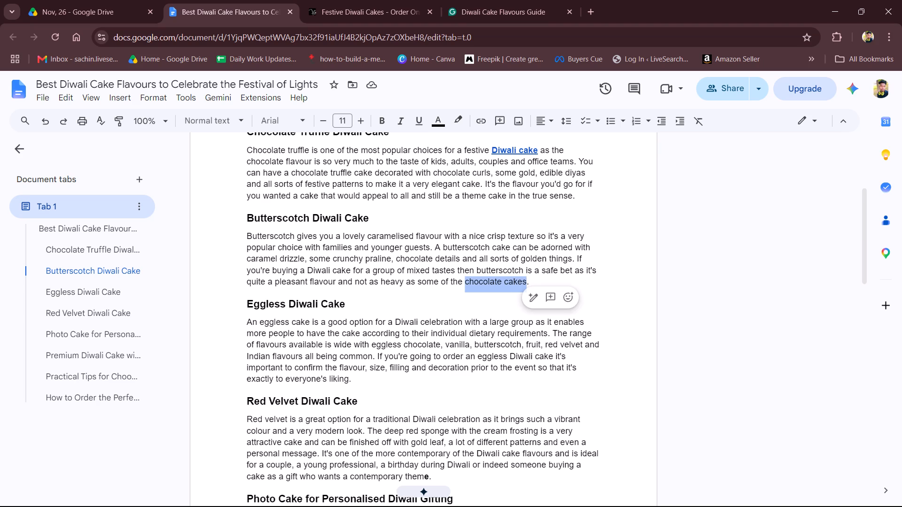
pyautogui.hotkey('ctrl', 'b')
# Search Flavours Guru for "cho", open Chocolate Cakes, and link the bold "chocolate cakes" in the doc to that page's address.
pyautogui.hotkey('ctrl', 'k')
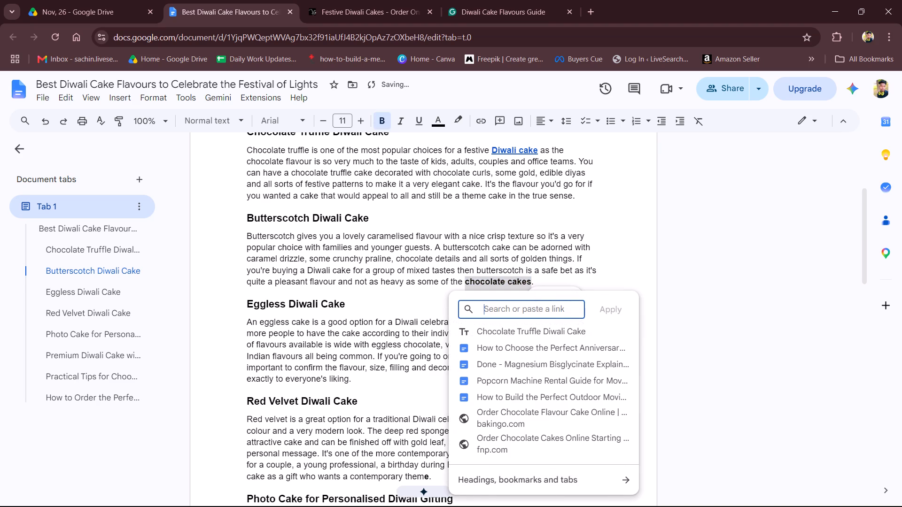
pyautogui.click(362, 0)
pyautogui.click(249, 100)
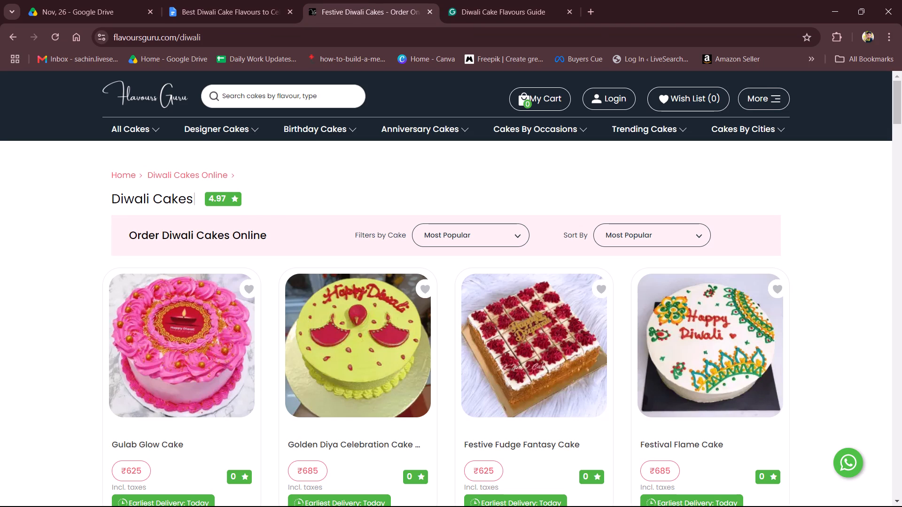
pyautogui.write('ch')
pyautogui.press('o')
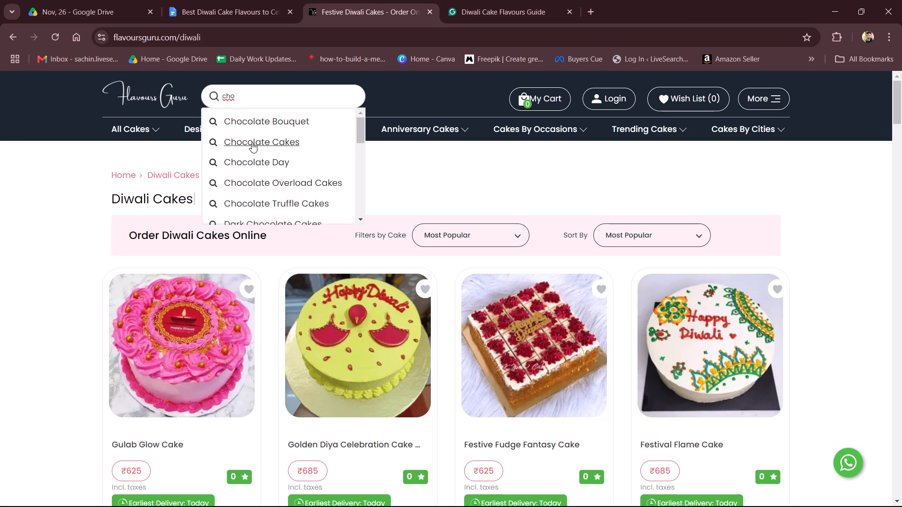
pyautogui.click(252, 143)
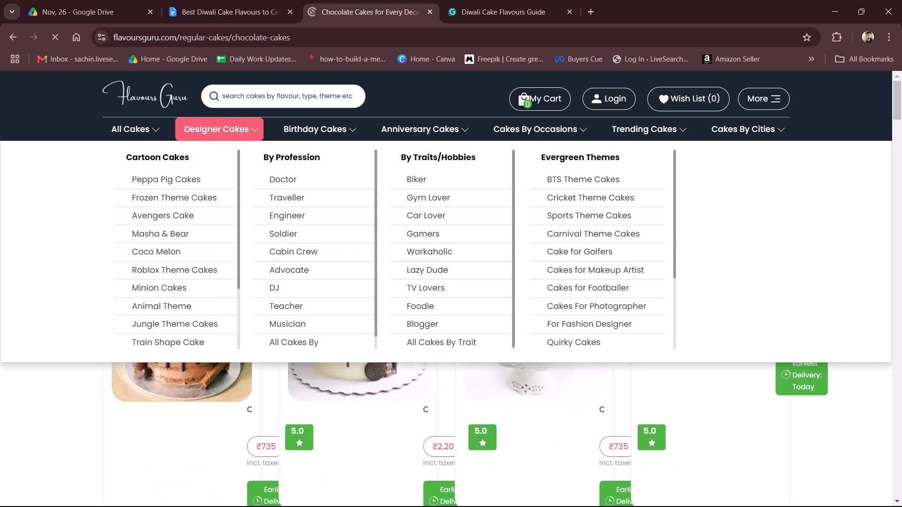
pyautogui.click(260, 35)
pyautogui.hotkey('ctrl', 'c')
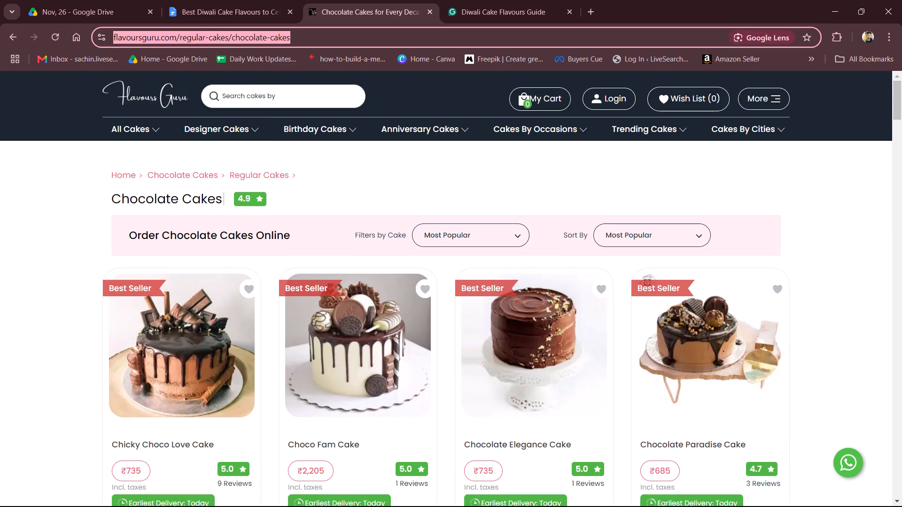
pyautogui.click(236, 0)
pyautogui.hotkey('ctrl', 'v')
pyautogui.press('Return')
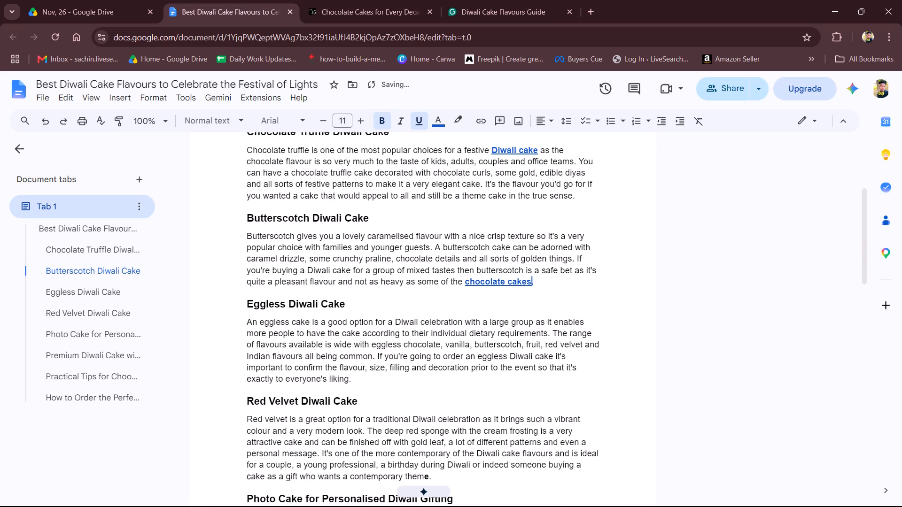
# Make the words "eggless cake" bold in the first sentence of the Eggless Diwali Cake paragraph.
pyautogui.click(312, 321)
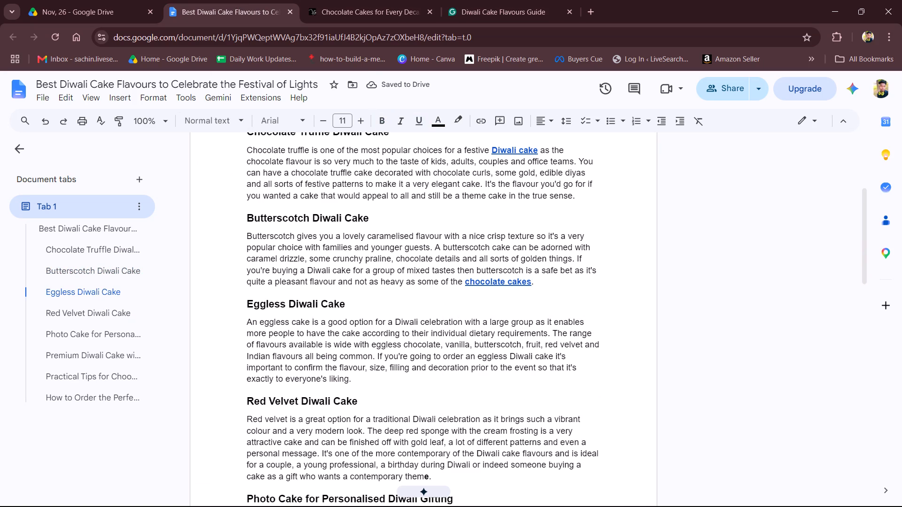
pyautogui.press('Left')
pyautogui.hotkey('ctrl', 'shift', 'Left')
pyautogui.hotkey('ctrl', 'shift', 'Left')
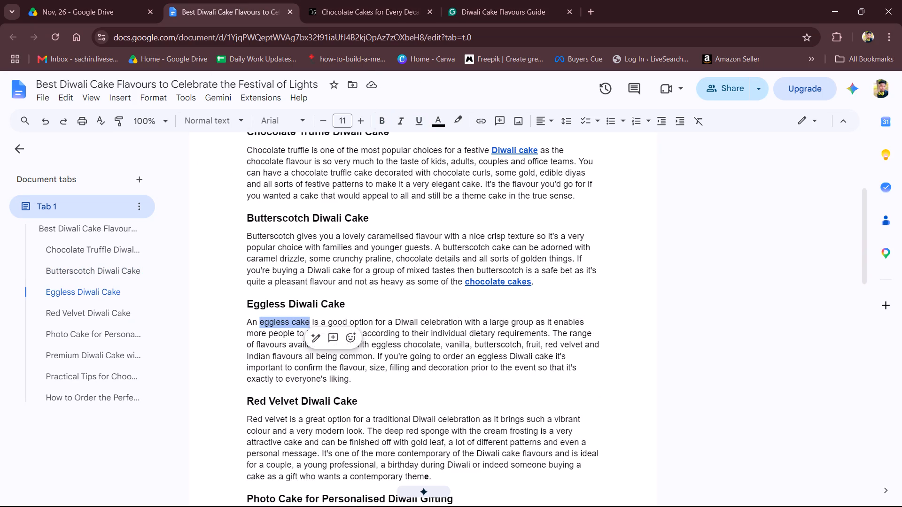
pyautogui.hotkey('ctrl', 'b')
# Search Flavours Guru for "egg", open the Eggless Cakes page, and link the bold "eggless cake" to its full address.
pyautogui.hotkey('ctrl', 'k')
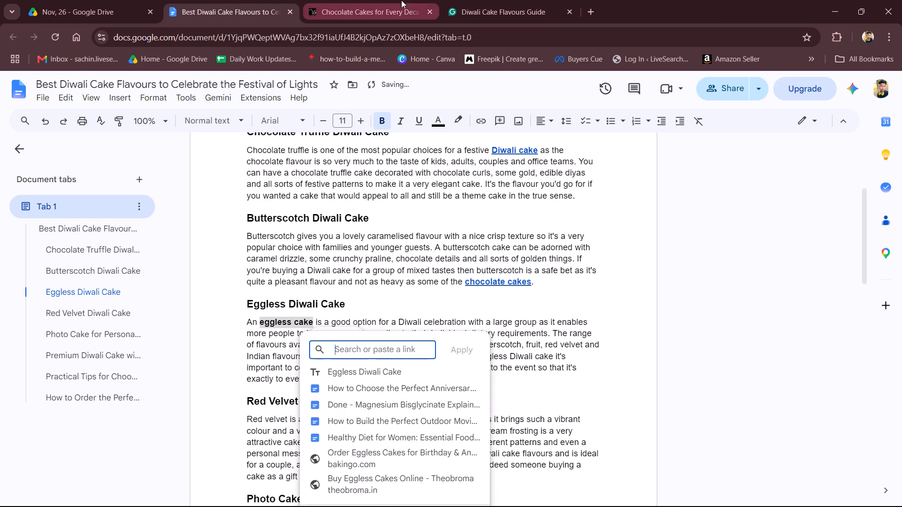
pyautogui.click(392, 0)
pyautogui.click(288, 96)
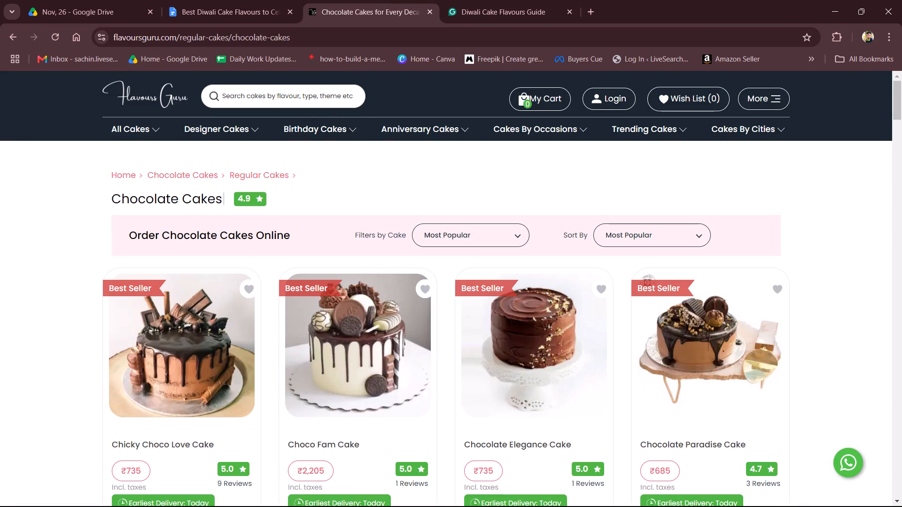
pyautogui.write('egg')
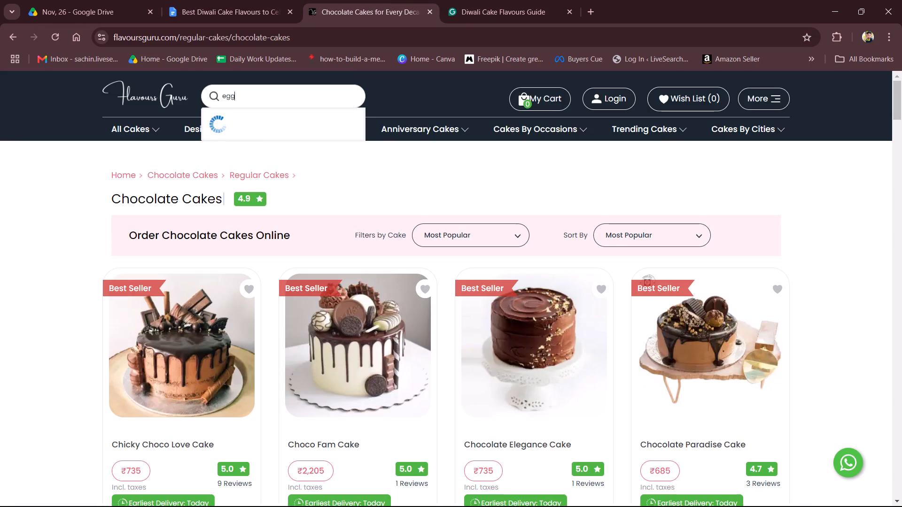
pyautogui.click(279, 123)
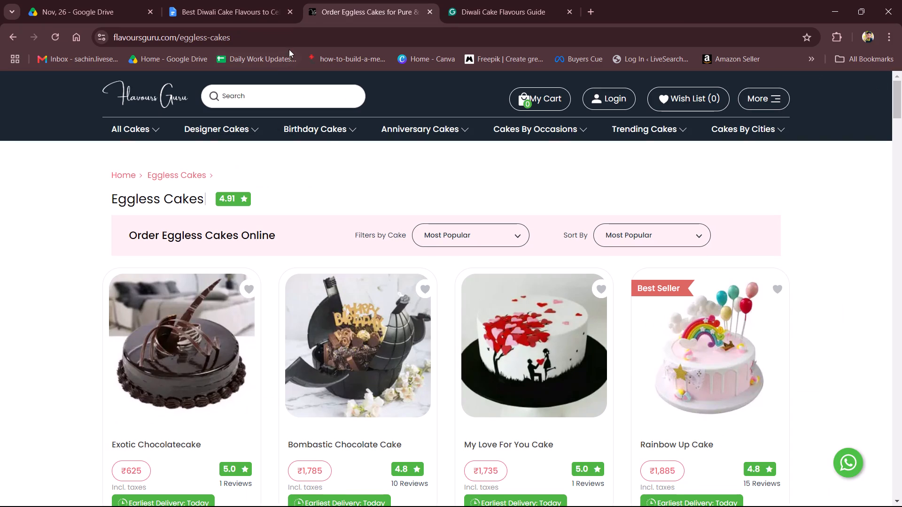
pyautogui.click(292, 38)
pyautogui.press('Right')
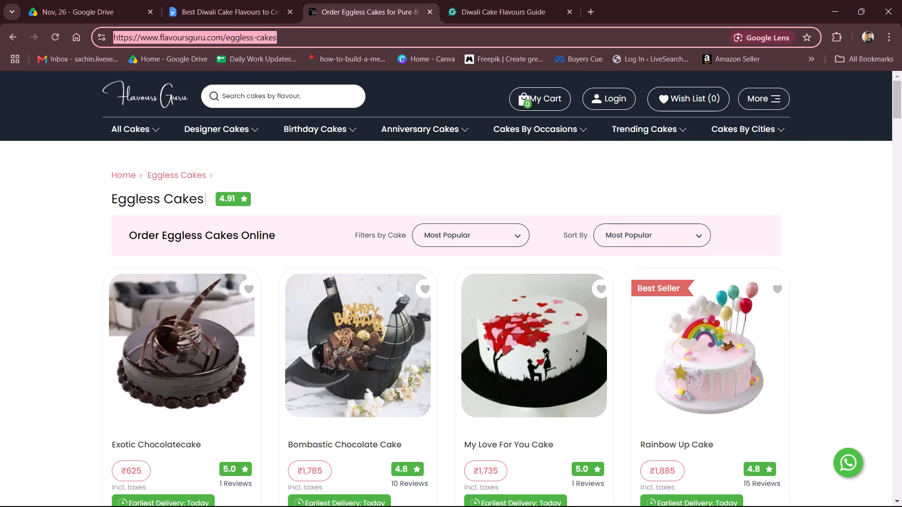
pyautogui.hotkey('ctrl', 'a')
pyautogui.hotkey('ctrl', 'c')
pyautogui.click(233, 0)
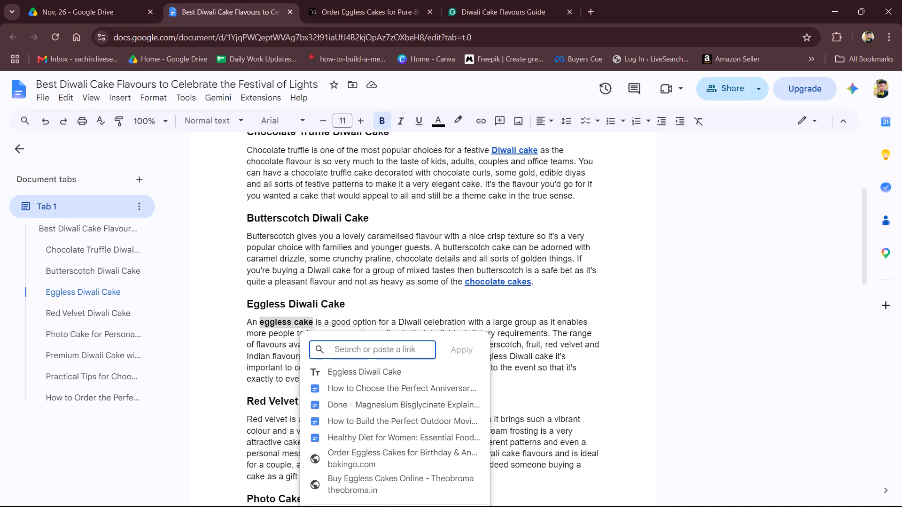
pyautogui.hotkey('ctrl', 'v')
pyautogui.press('Return')
# Make the words "butterscotch cake" bold in the second sentence of the Butterscotch Diwali Cake paragraph.
pyautogui.scroll(-1, 287, 160)
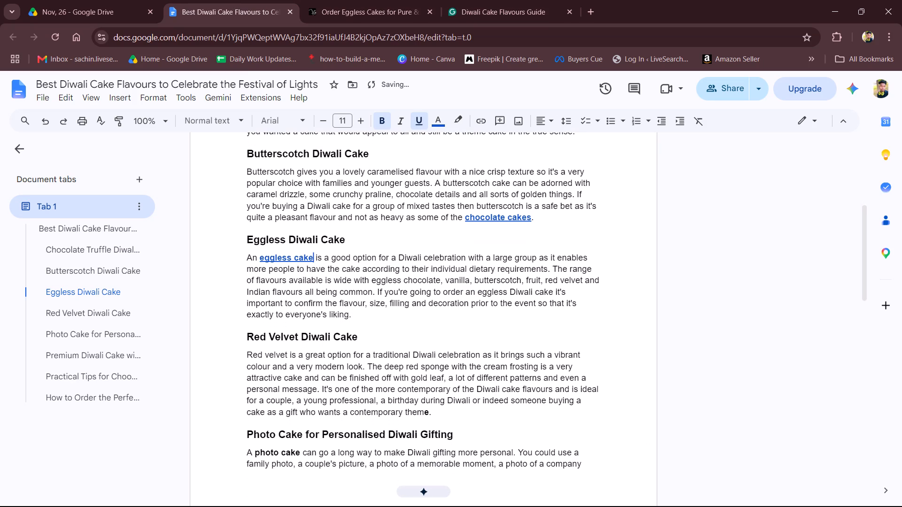
pyautogui.scroll(1, 305, 210)
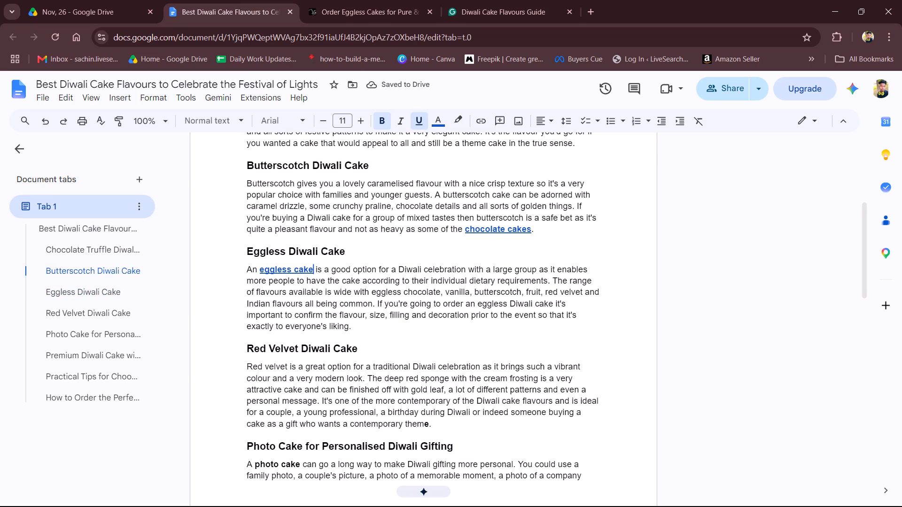
pyautogui.scroll(2, 305, 210)
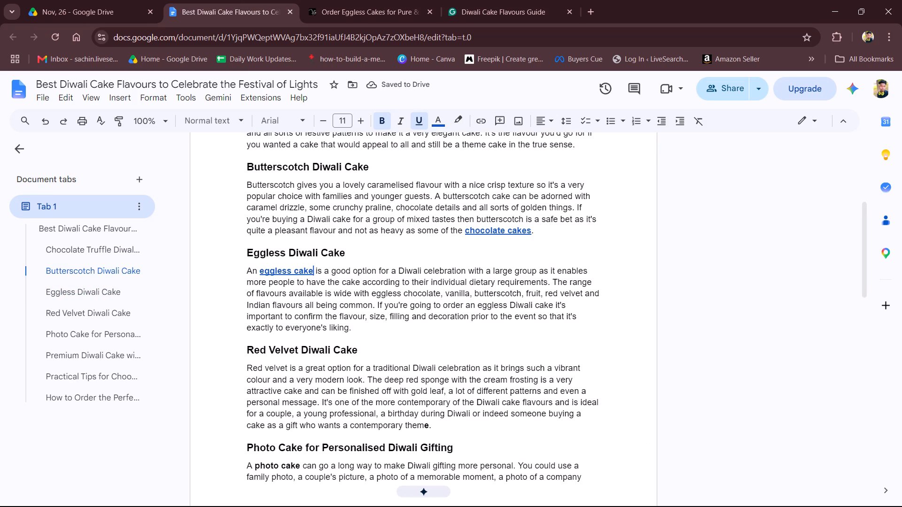
pyautogui.click(510, 195)
pyautogui.press('Left')
pyautogui.press('Right')
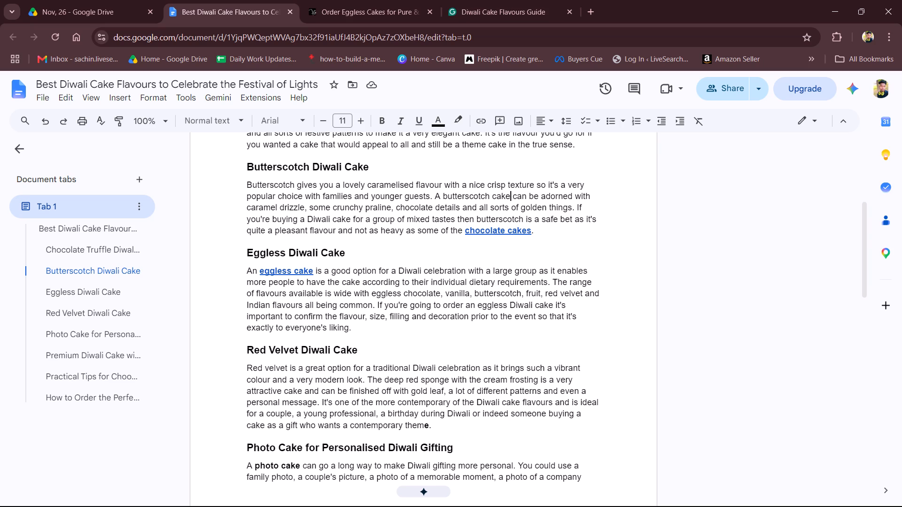
pyautogui.hotkey('ctrl', 'shift', 'Left')
pyautogui.hotkey('ctrl', 'shift', 'Left')
pyautogui.hotkey('ctrl', 'b')
# Search Flavours Guru for "butt", open Butterscotch Cakes, and link the bold "butterscotch cake" in the doc to that page's address.
pyautogui.hotkey('ctrl', 'k')
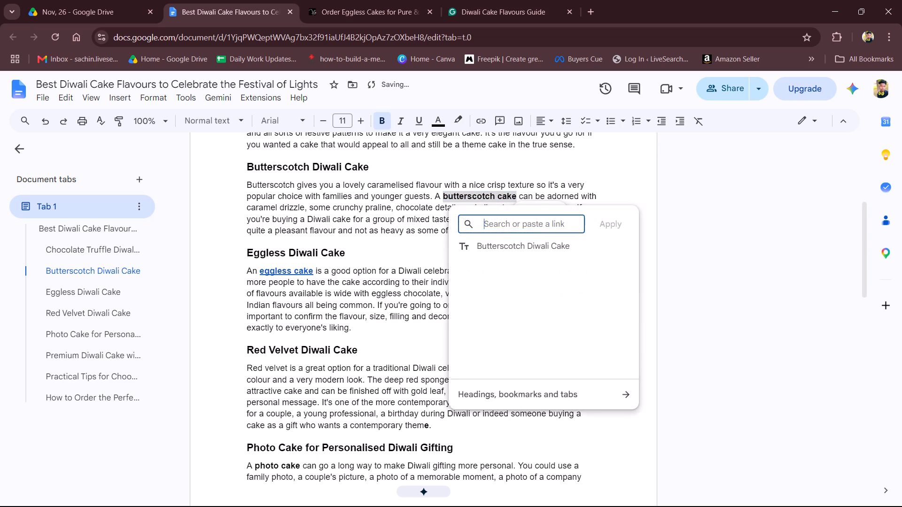
pyautogui.click(350, 0)
pyautogui.click(246, 99)
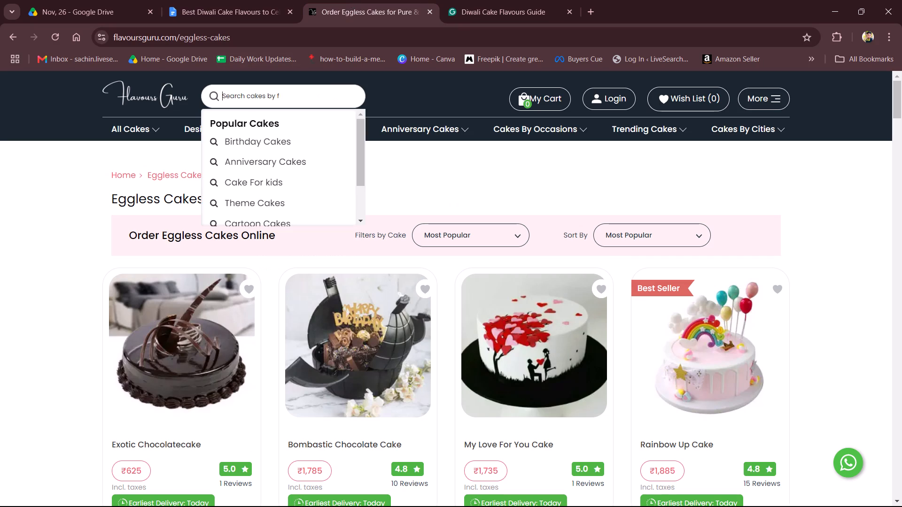
pyautogui.write('butt')
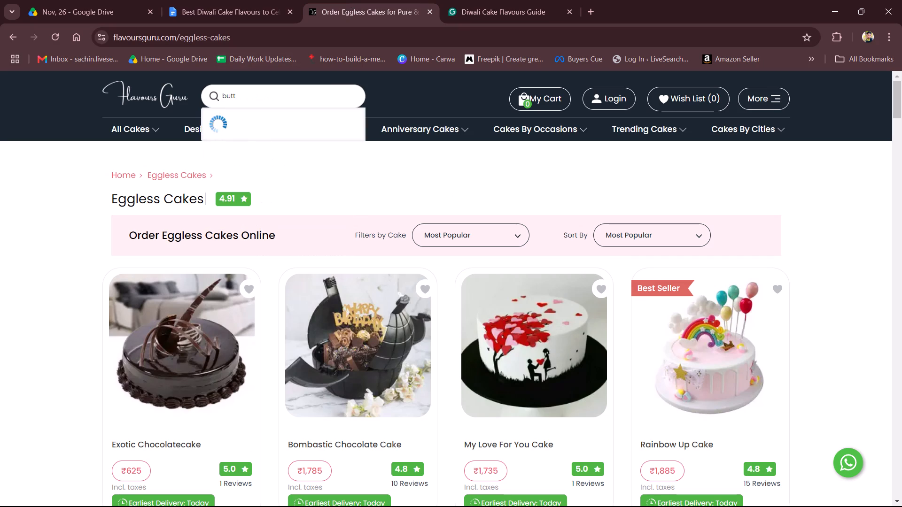
pyautogui.press('Down')
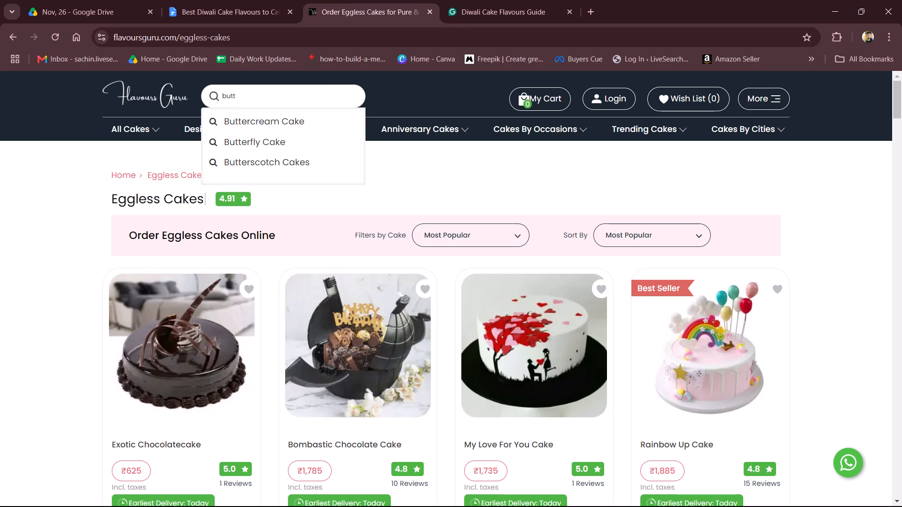
pyautogui.click(250, 123)
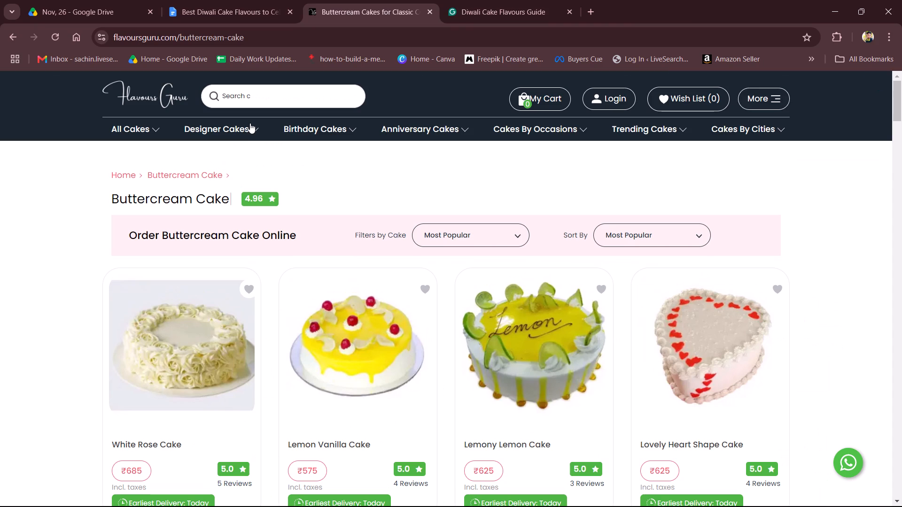
pyautogui.click(244, 95)
pyautogui.write('butt')
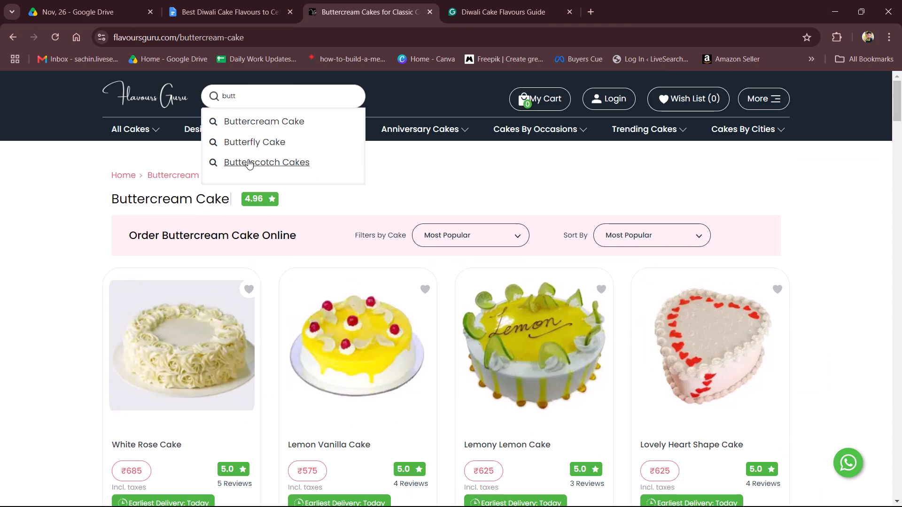
pyautogui.click(248, 158)
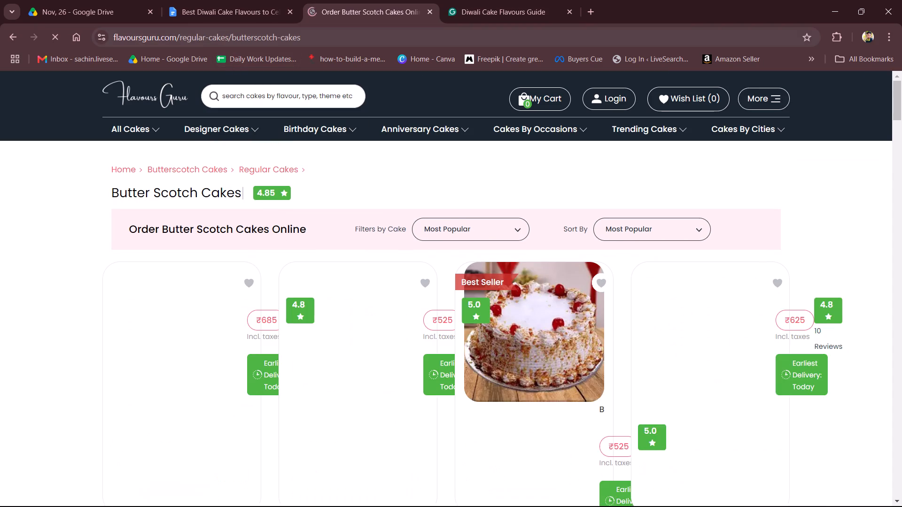
pyautogui.click(240, 42)
pyautogui.hotkey('ctrl', 'c')
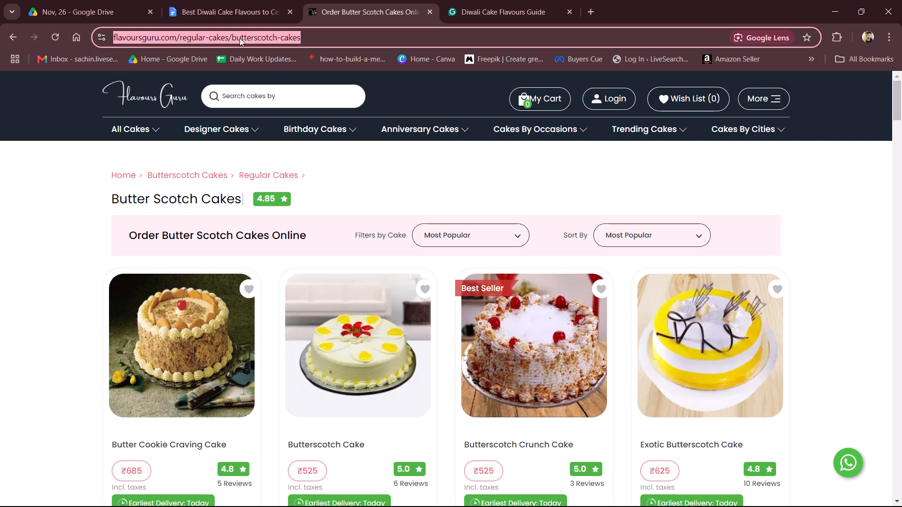
pyautogui.click(237, 0)
pyautogui.hotkey('ctrl', 'v')
pyautogui.press('Return')
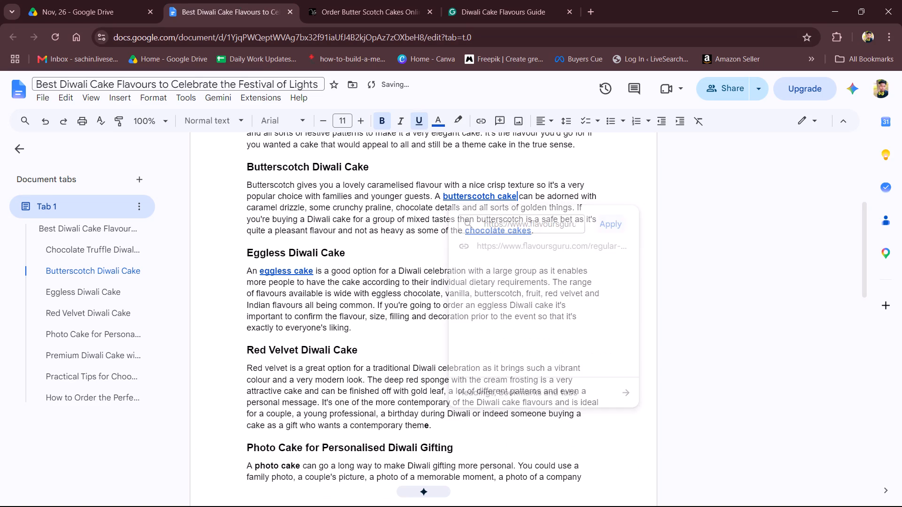
# Find "red" in the document and insert "cake" after "Red velvet" at the start of the Red Velvet Diwali Cake paragraph.
pyautogui.scroll(-4, 283, 291)
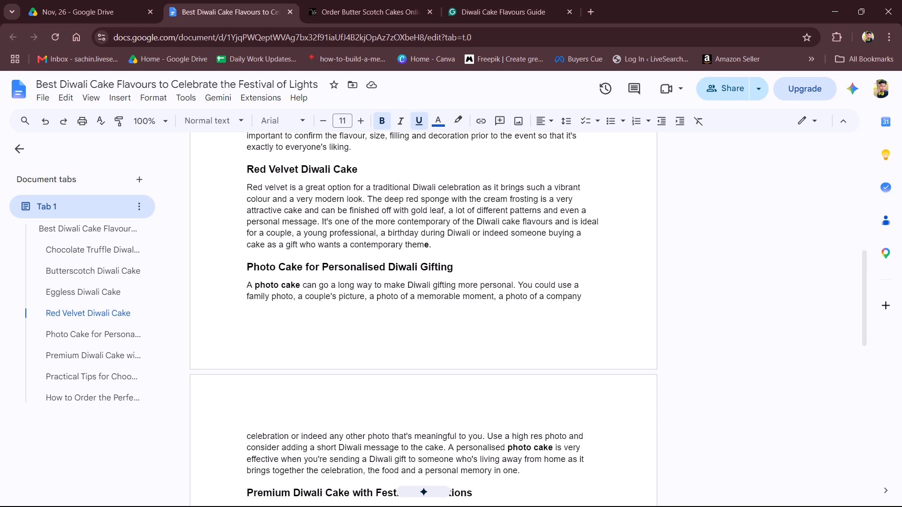
pyautogui.hotkey('ctrl', 'f')
pyautogui.write('red')
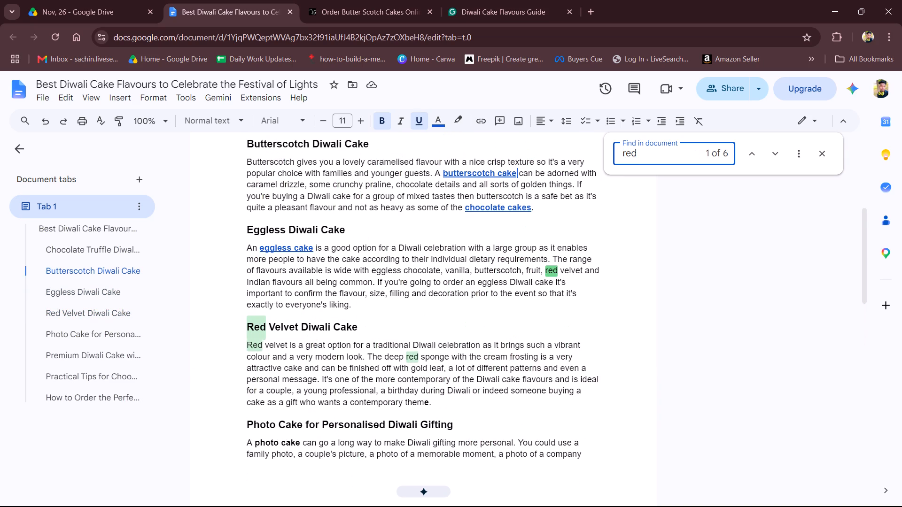
pyautogui.scroll(-2, 251, 174)
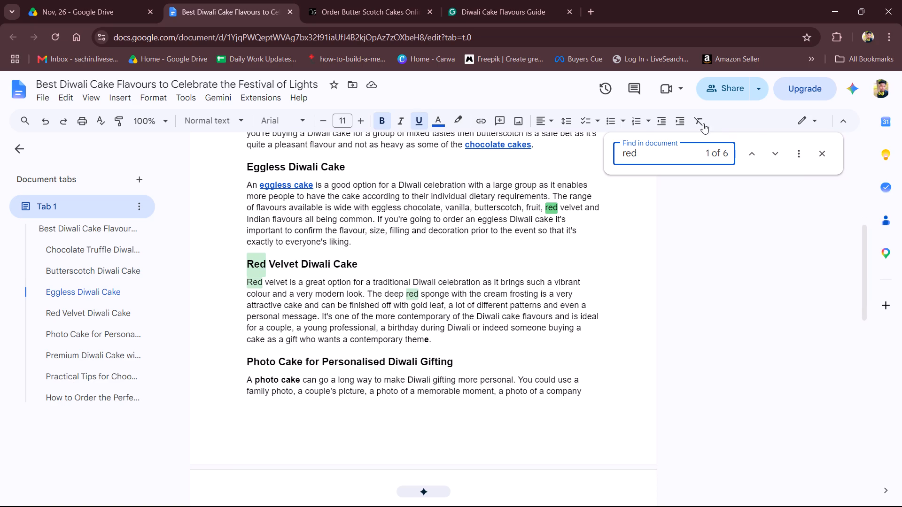
pyautogui.click(830, 146)
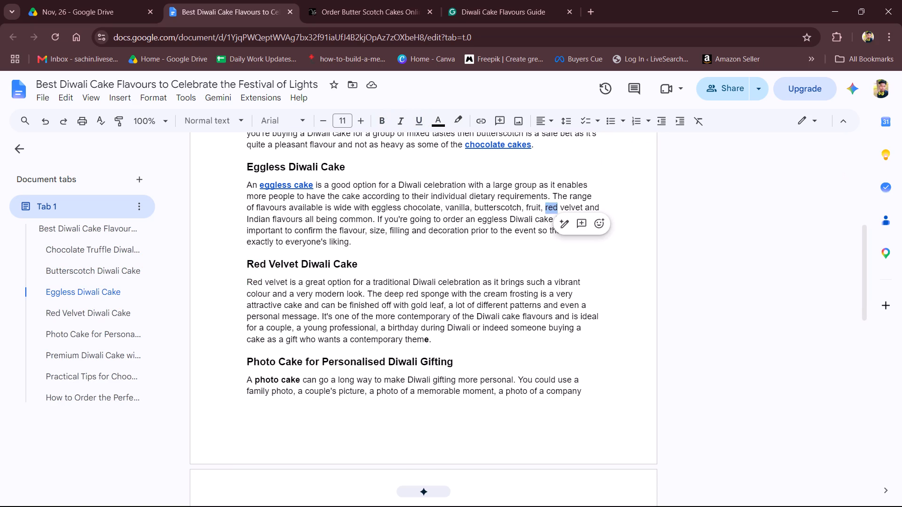
pyautogui.click(288, 283)
pyautogui.press('space')
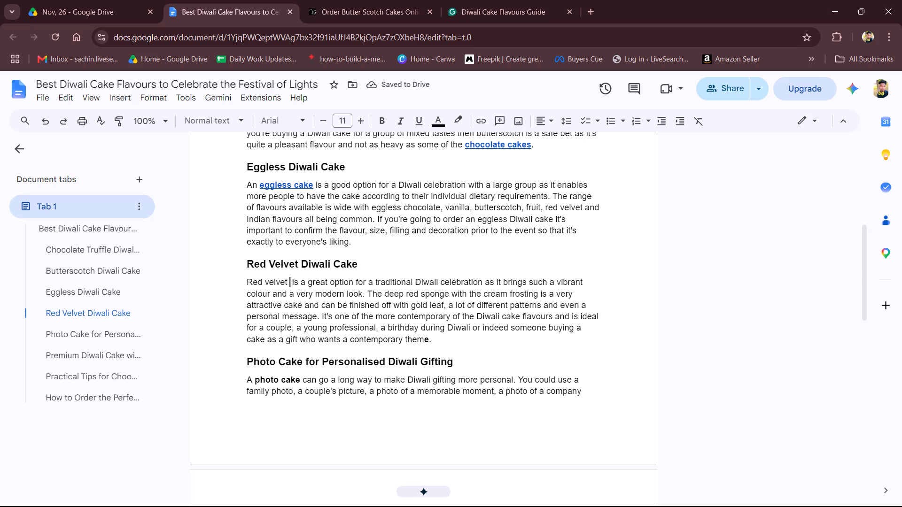
pyautogui.write('cake')
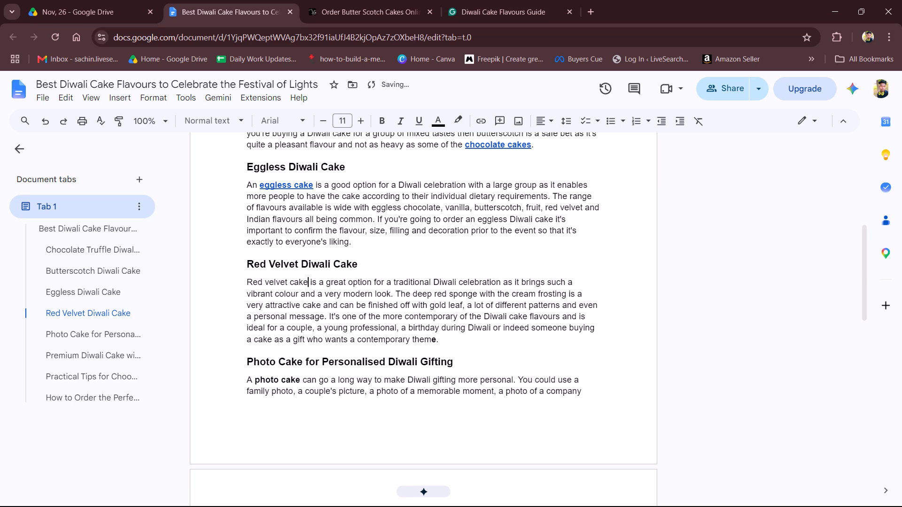
# Make the words "Red velvet cake" bold at the start of the Red Velvet Diwali Cake paragraph.
pyautogui.hotkey('ctrl', 'shift', 'Left')
pyautogui.hotkey('ctrl', 'shift', 'Left')
pyautogui.hotkey('ctrl', 'shift', 'Left')
pyautogui.hotkey('ctrl', 'b')
# Search Flavours Guru for "red ve", open Red Velvet Cakes, and link the bold "Red velvet cake" in the doc to that page's address.
pyautogui.hotkey('ctrl', 'k')
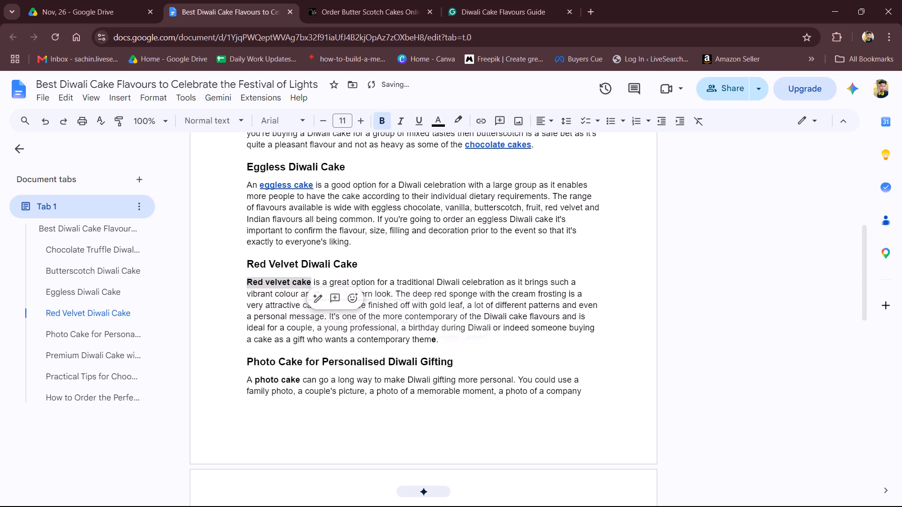
pyautogui.click(366, 0)
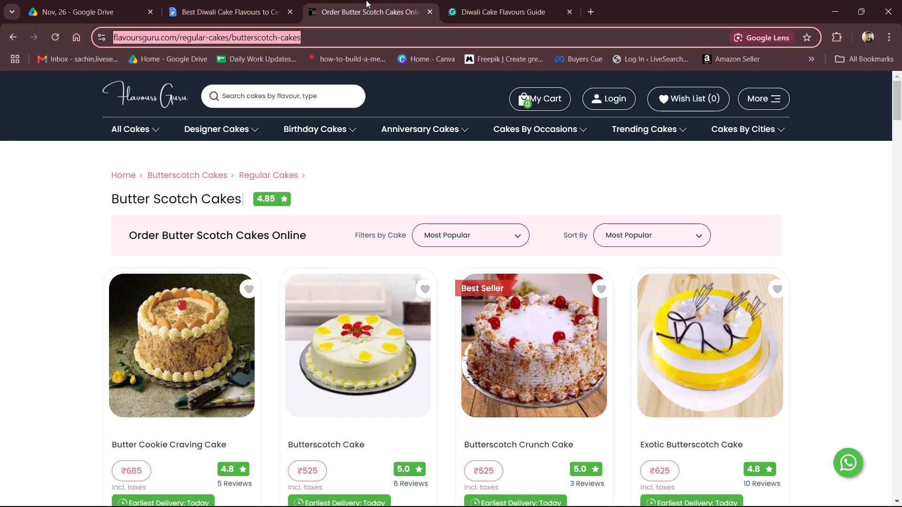
pyautogui.click(291, 87)
pyautogui.write('red')
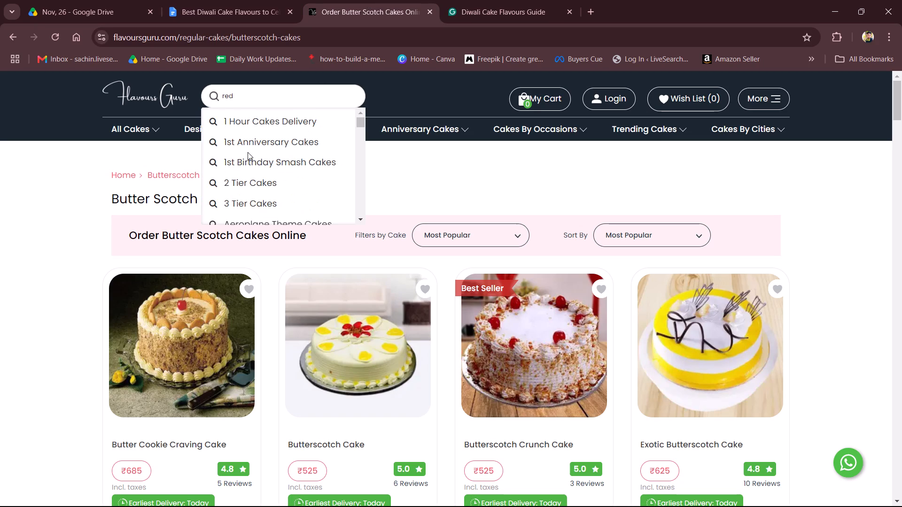
pyautogui.scroll(-4, 266, 169)
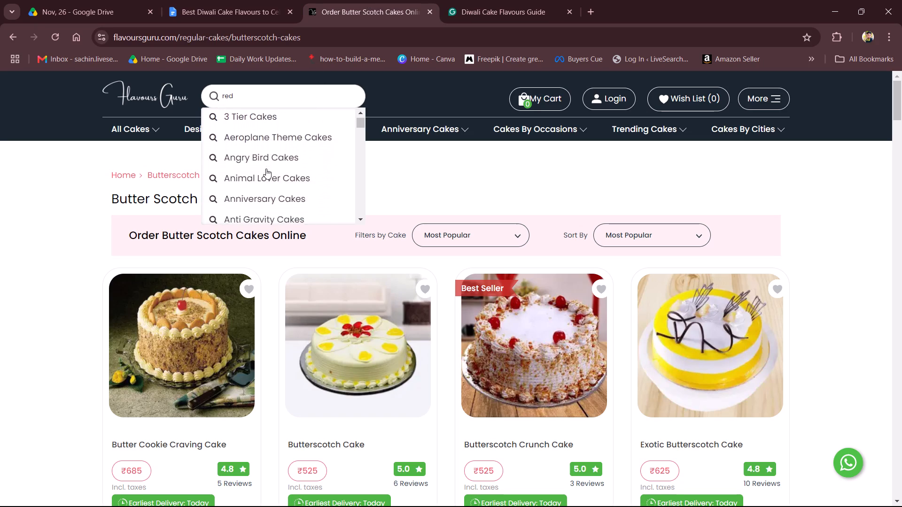
pyautogui.scroll(-3, 266, 169)
pyautogui.scroll(1, 266, 169)
pyautogui.press('space')
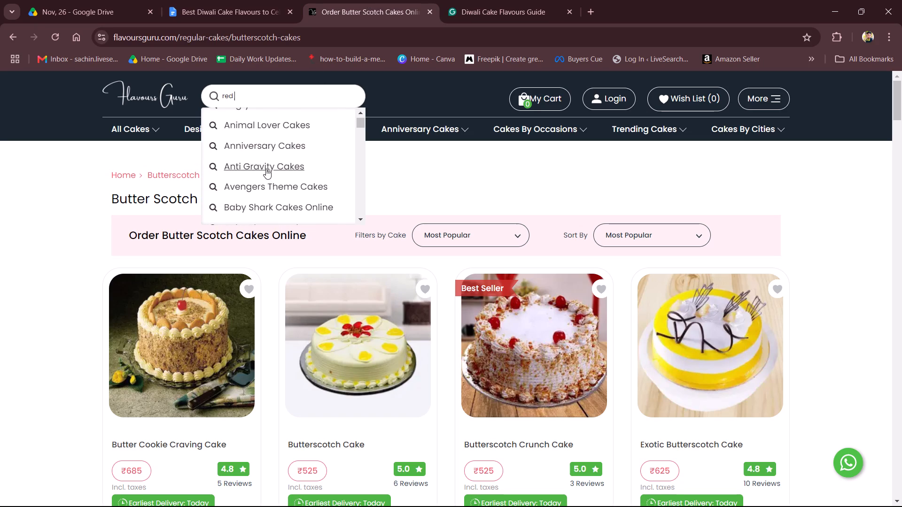
pyautogui.write('ve')
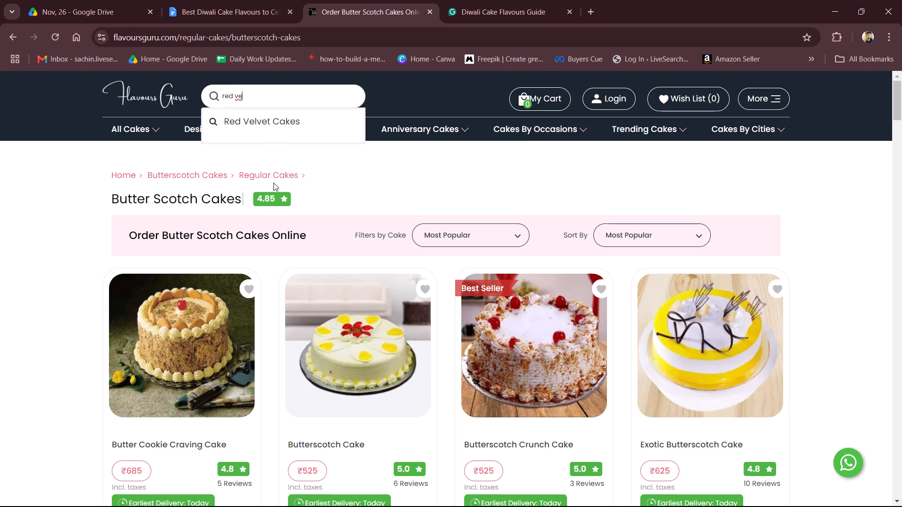
pyautogui.click(271, 120)
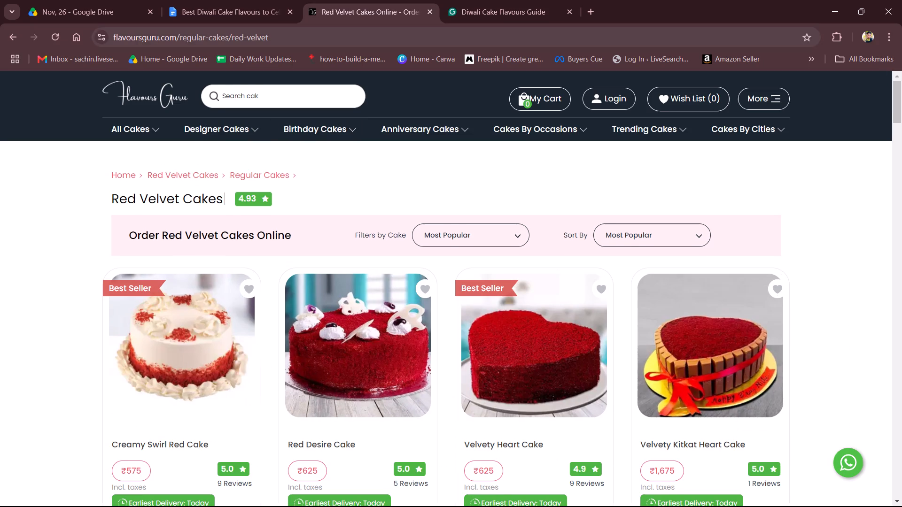
pyautogui.click(257, 33)
pyautogui.hotkey('ctrl', 'c')
pyautogui.click(229, 0)
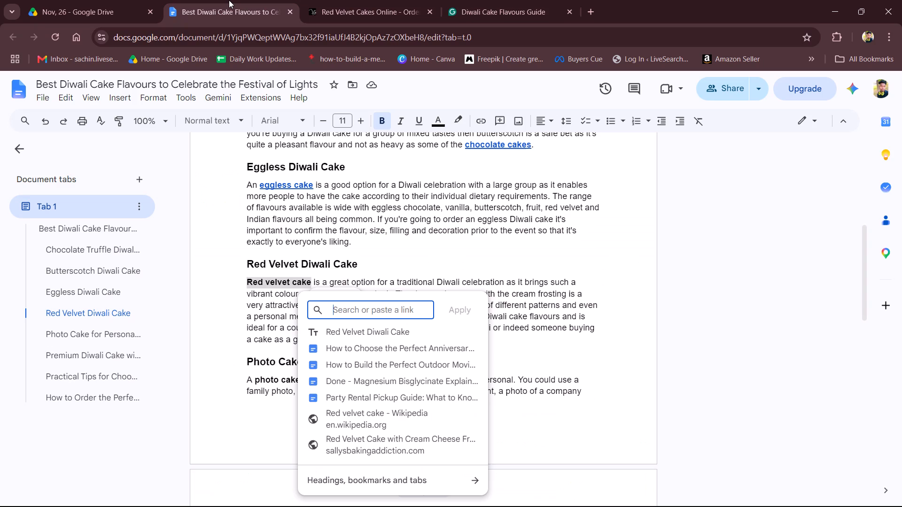
pyautogui.hotkey('ctrl', 'v')
pyautogui.press('Return')
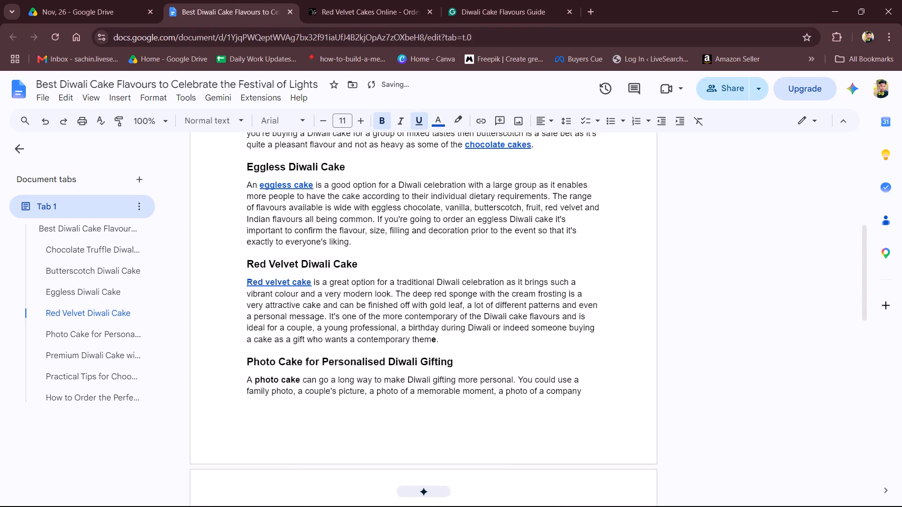
# Link the first bold "photo cake" in the Photo Cake section to the address of Flavours Guru's Photo Cakes category.
pyautogui.scroll(-2, 294, 251)
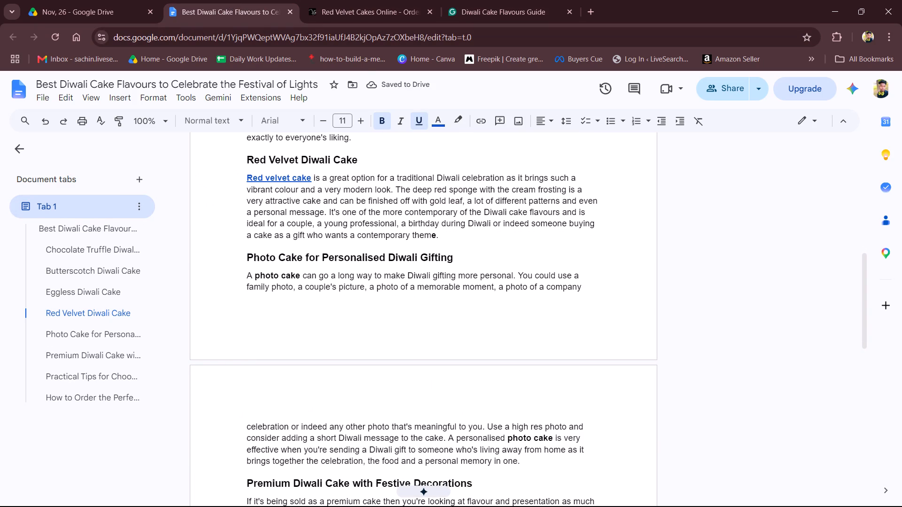
pyautogui.click(298, 281)
pyautogui.hotkey('ctrl', 'shift', 'Left')
pyautogui.hotkey('ctrl', 'shift', 'Left')
pyautogui.hotkey('ctrl', 'k')
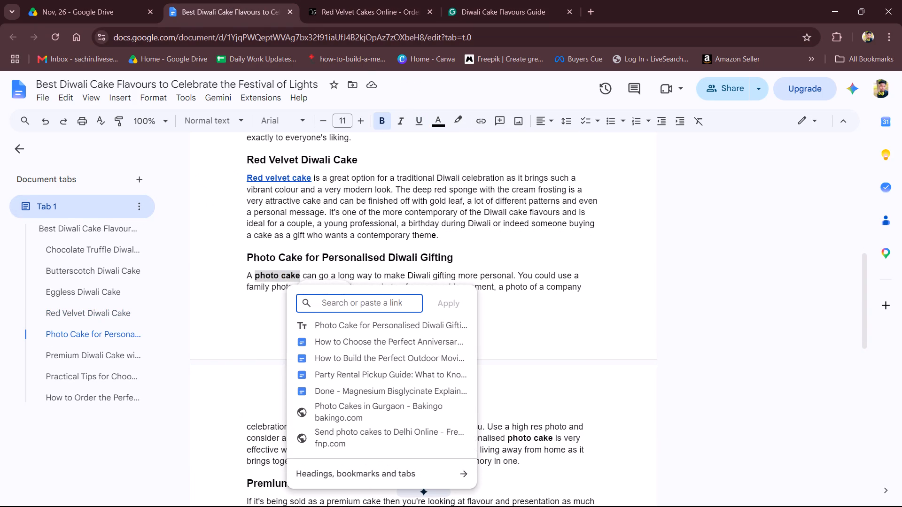
pyautogui.click(396, 0)
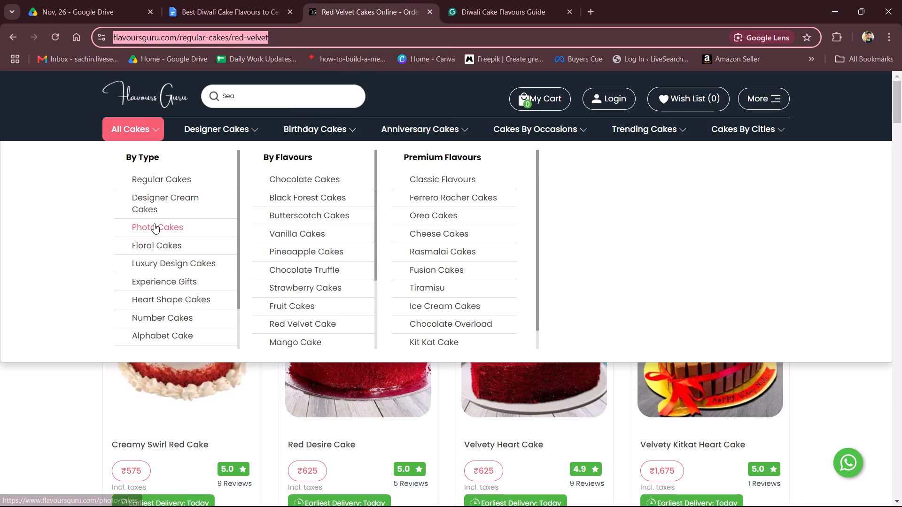
pyautogui.rightClick(154, 223)
pyautogui.click(176, 327)
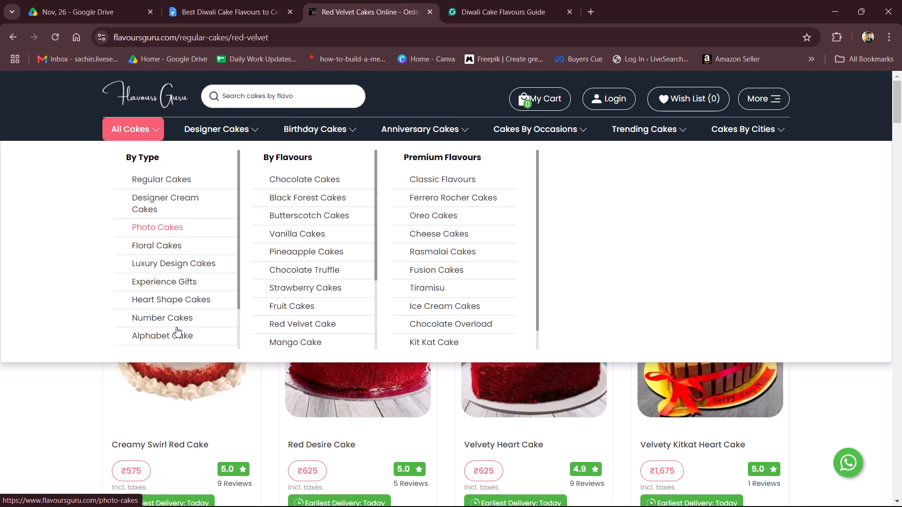
pyautogui.click(226, 0)
pyautogui.hotkey('ctrl', 'v')
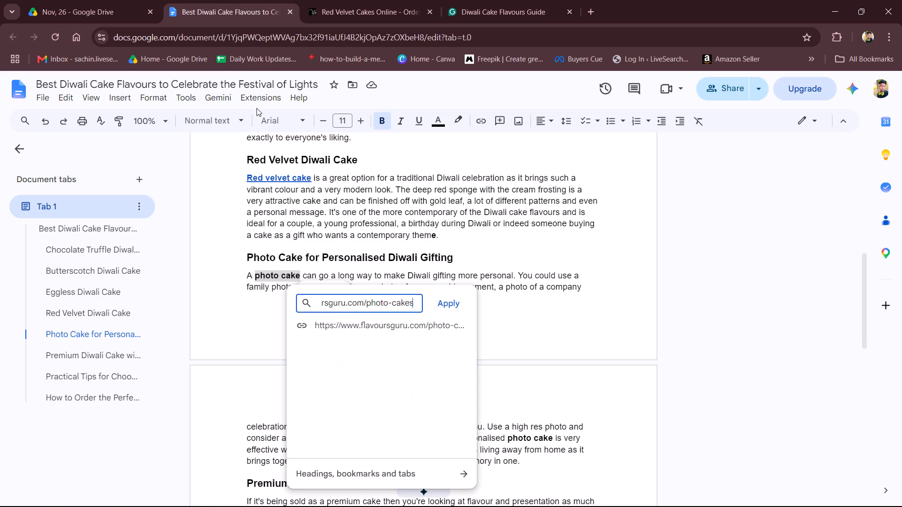
pyautogui.press('Return')
# Remove the bold formatting from the rest of the Photo Cake section, from "Use a high res photo" onward.
pyautogui.scroll(-3, 279, 315)
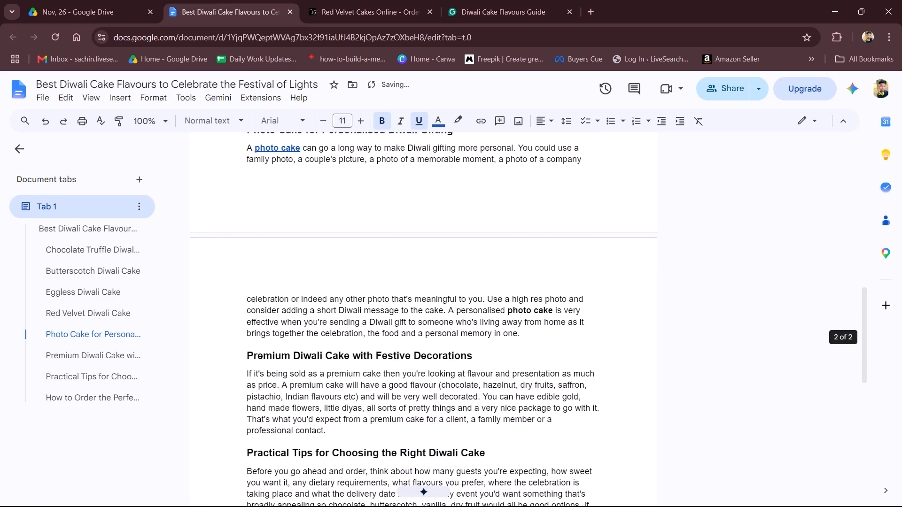
pyautogui.click(478, 302)
pyautogui.hotkey('ctrl', 'shift', 'Down')
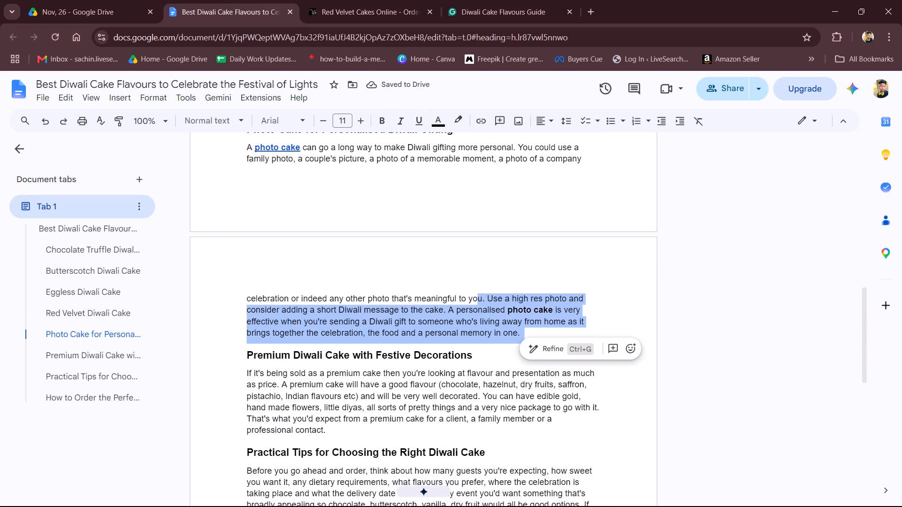
pyautogui.hotkey('ctrl', 'b')
pyautogui.hotkey('ctrl', 'b')
# Link the bold "premium cake" under Practical Tips to the address of Flavours Guru's Premium Cakes page, found by searching for "premiu".
pyautogui.press('Down')
pyautogui.press('Down')
pyautogui.press('Down')
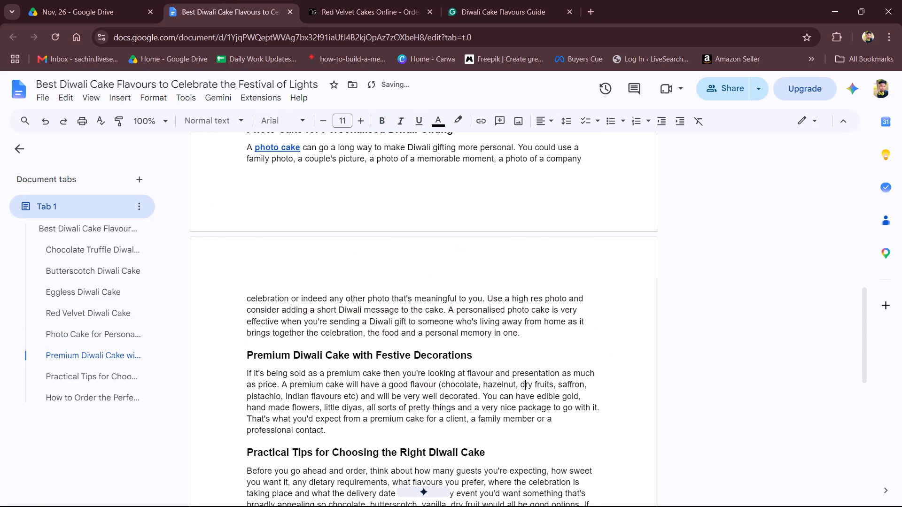
pyautogui.press('Down')
pyautogui.press('Down')
pyautogui.press('Down')
pyautogui.press('Down')
pyautogui.press('Down')
pyautogui.press('Down')
pyautogui.press('Down')
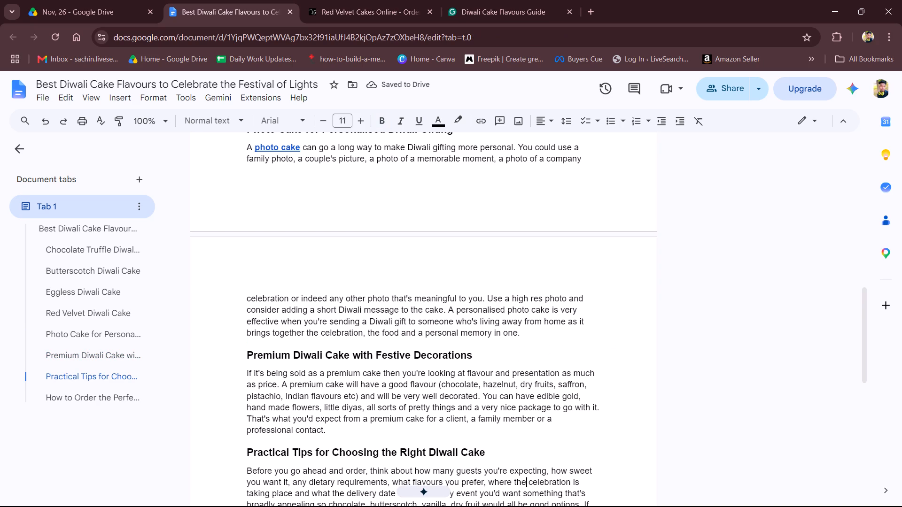
pyautogui.press('Down')
pyautogui.press('Down')
pyautogui.press('Down')
pyautogui.press('Down')
pyautogui.press('Down')
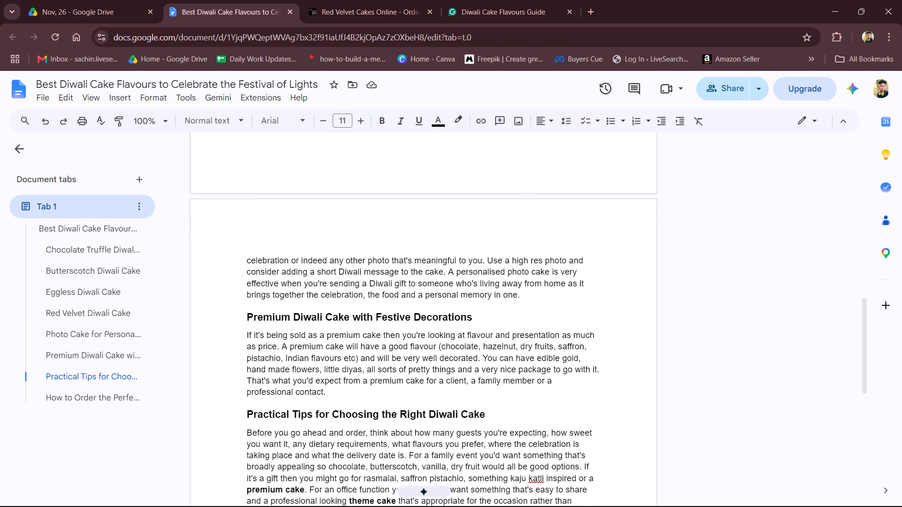
pyautogui.scroll(-3, 458, 278)
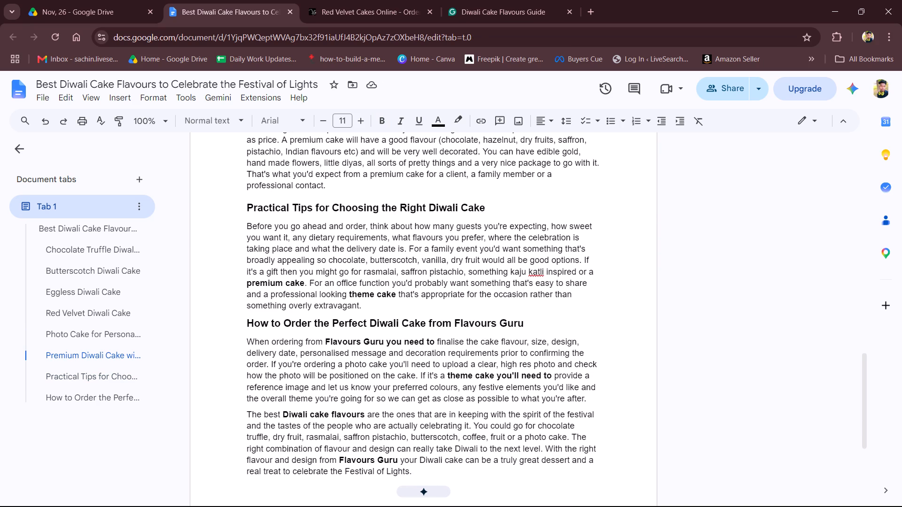
pyautogui.click(304, 287)
pyautogui.hotkey('ctrl', 'shift', 'Left')
pyautogui.hotkey('ctrl', 'shift', 'Left')
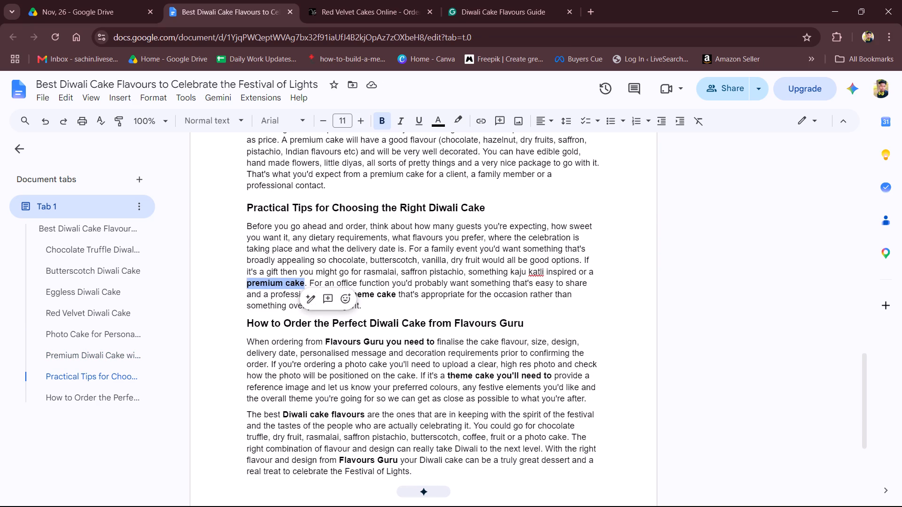
pyautogui.hotkey('ctrl', 'k')
pyautogui.hotkey('alt', 'Tab')
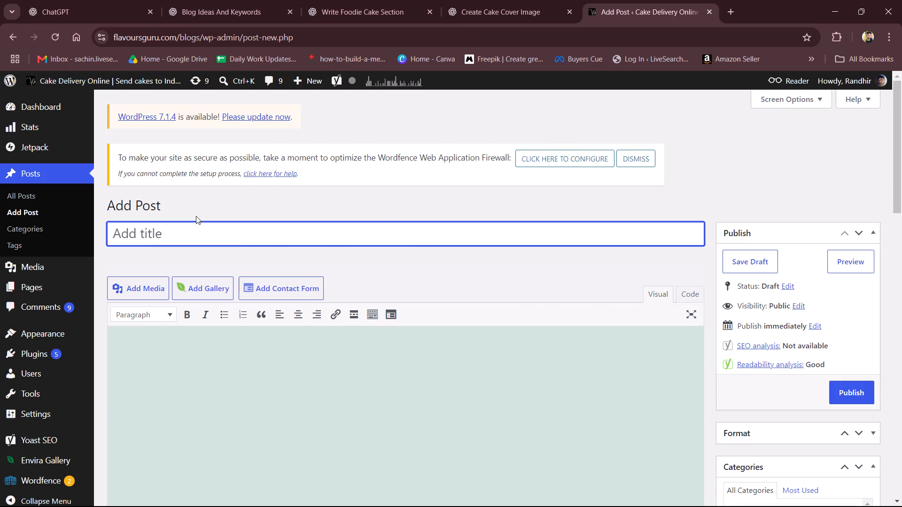
pyautogui.hotkey('alt', 'Tab')
pyautogui.click(347, 0)
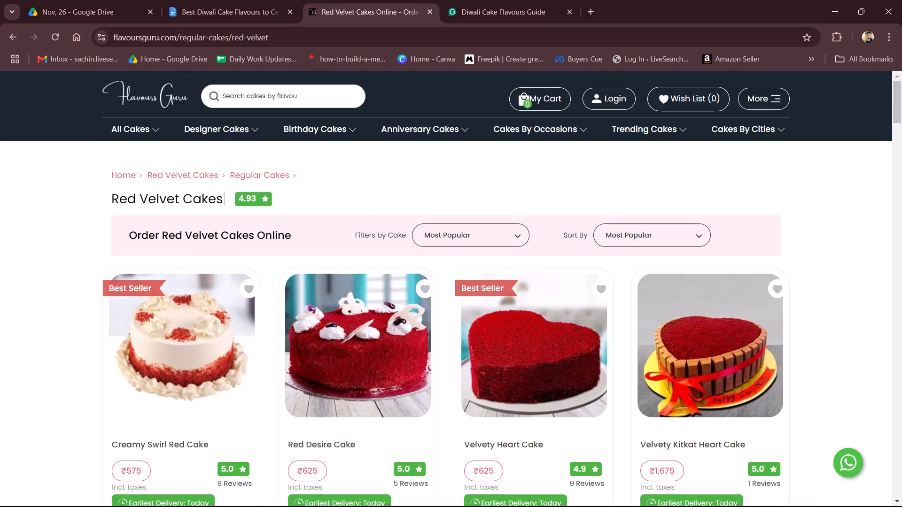
pyautogui.click(280, 94)
pyautogui.write('premiun')
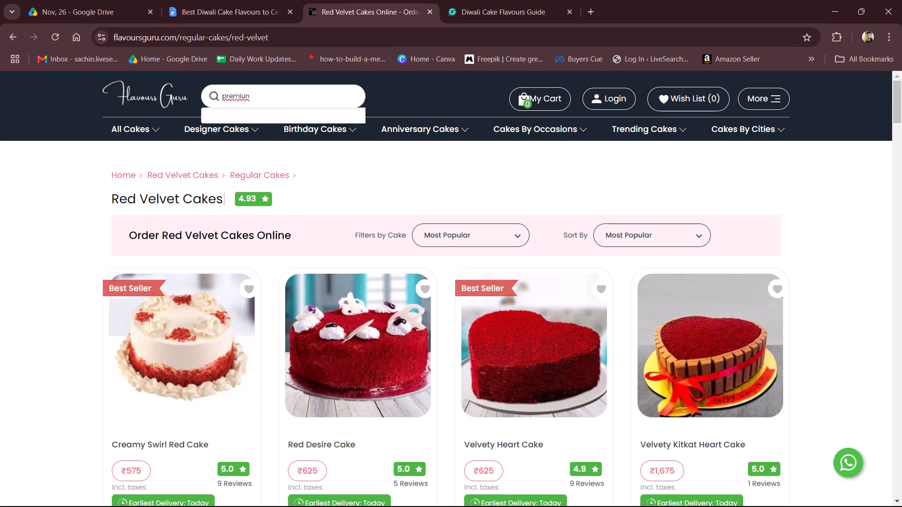
pyautogui.press('BackSpace')
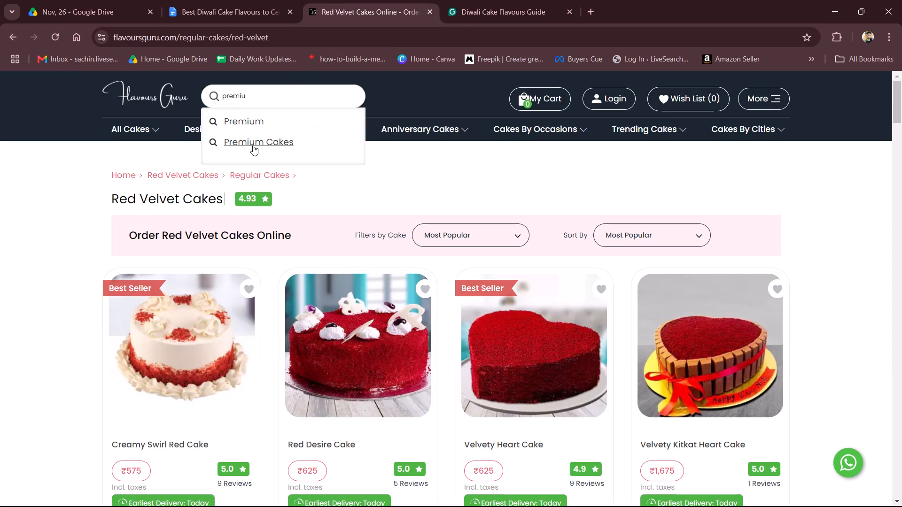
pyautogui.click(252, 145)
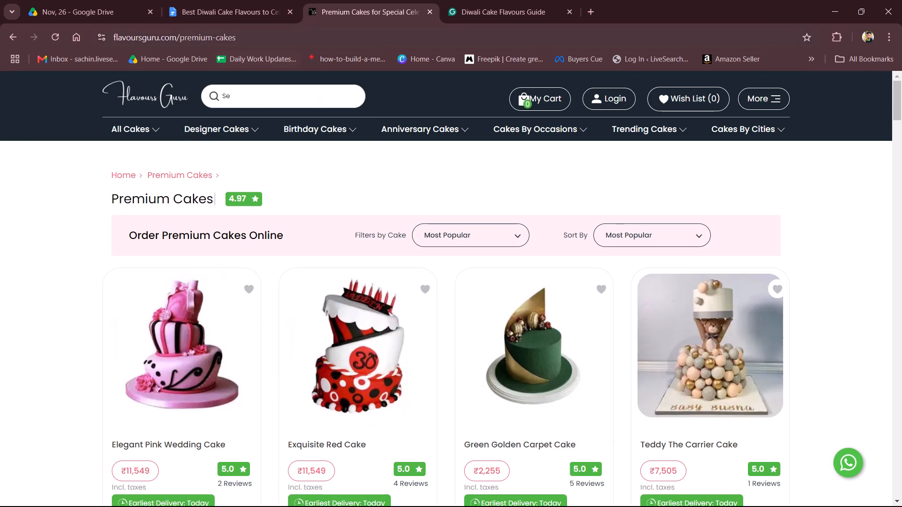
pyautogui.click(251, 35)
pyautogui.press('Right')
pyautogui.hotkey('ctrl', 'a')
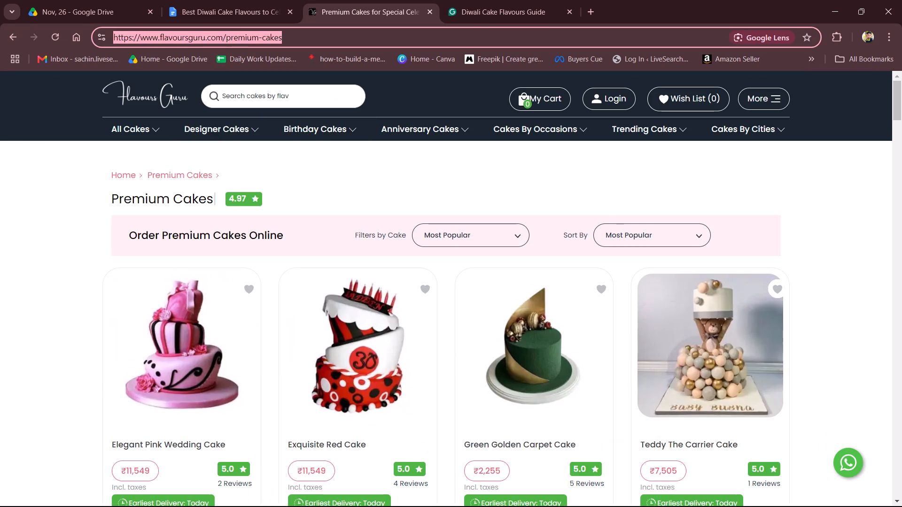
pyautogui.hotkey('ctrl', 'c')
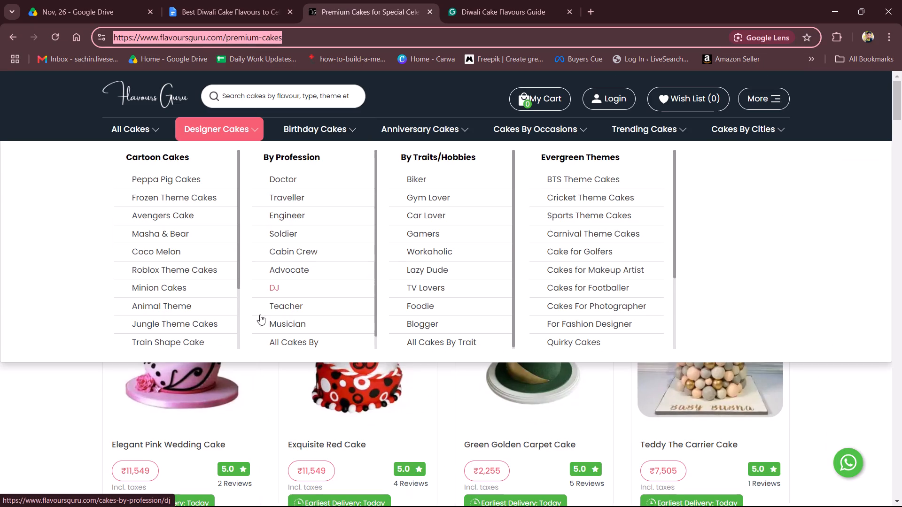
pyautogui.scroll(-2, 267, 401)
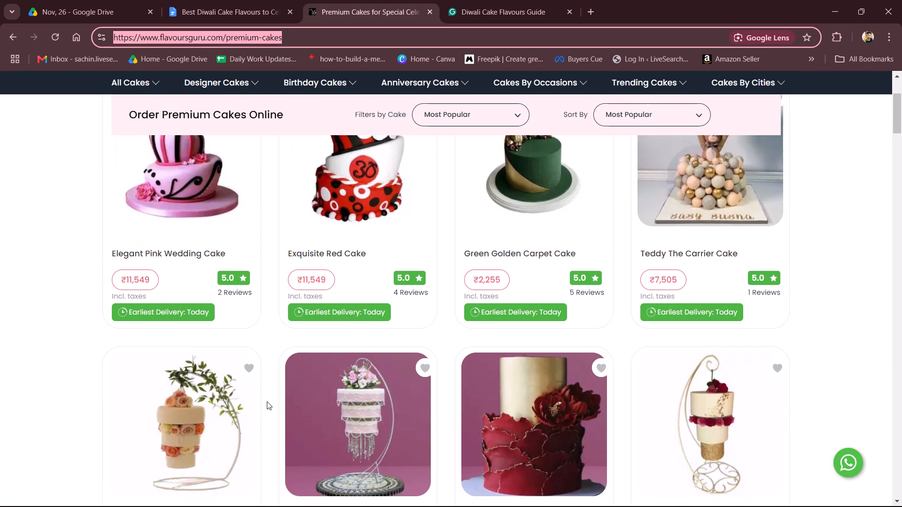
pyautogui.hscroll(1, 267, 401)
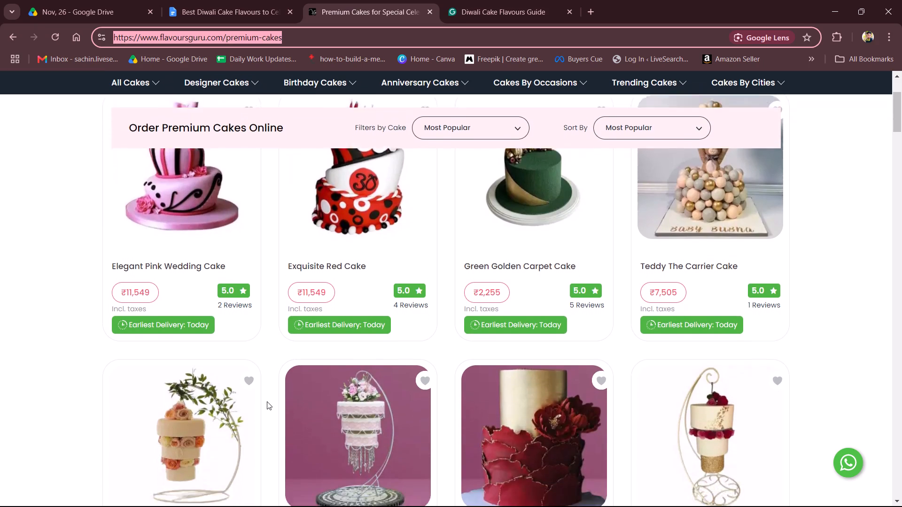
pyautogui.hscroll(1, 267, 401)
pyautogui.scroll(-1, 267, 401)
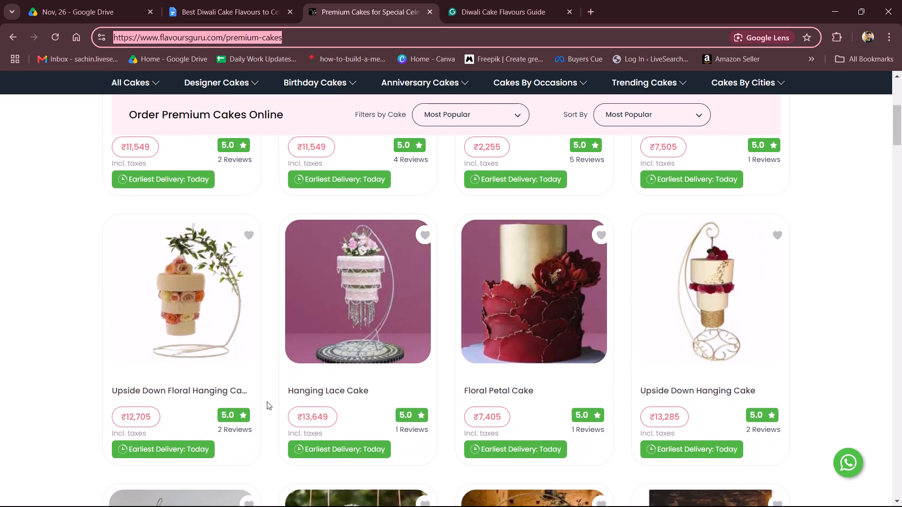
pyautogui.hotkey('alt', 'Tab')
pyautogui.hotkey('alt', 'Tab')
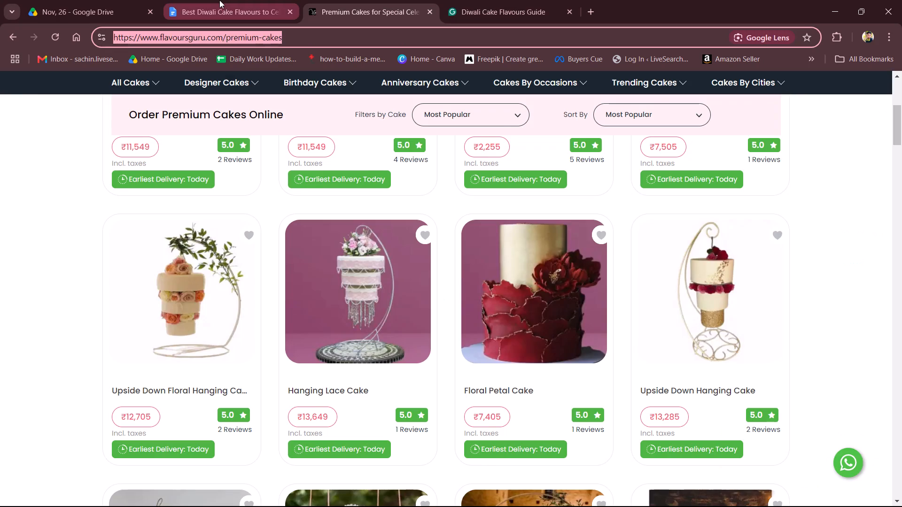
pyautogui.click(219, 0)
pyautogui.hotkey('ctrl', 'v')
pyautogui.press('Return')
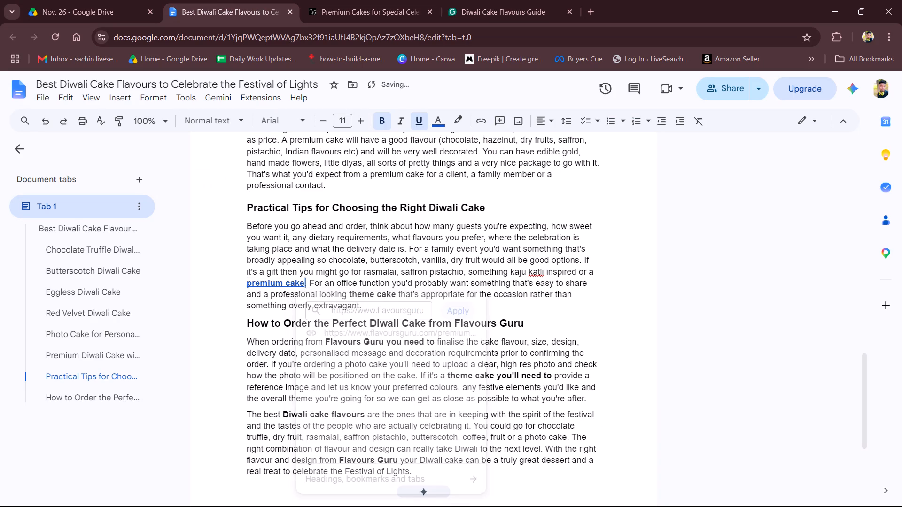
# Remove the bold formatting from the Practical Tips paragraph after the "premium cake" link.
pyautogui.scroll(-1, 274, 230)
pyautogui.hotkey('ctrl', 'shift', 'Down')
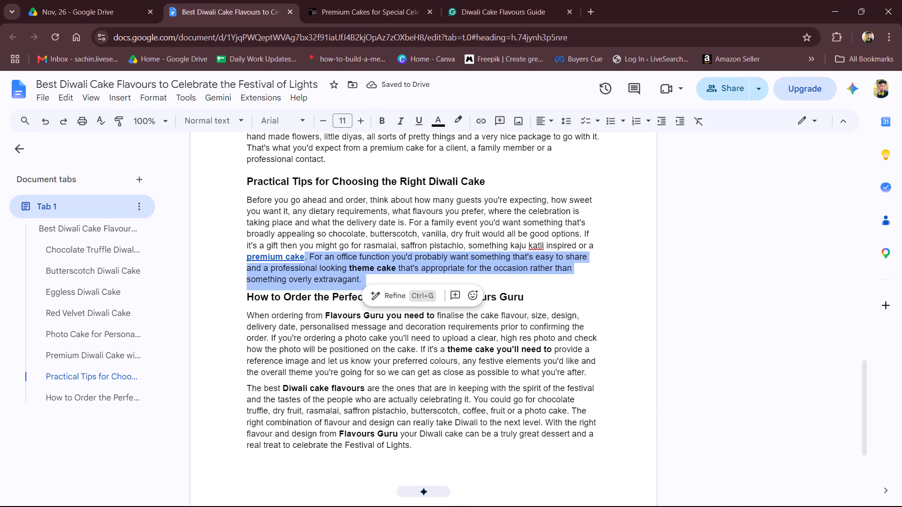
pyautogui.hotkey('ctrl', 'b')
pyautogui.hotkey('ctrl', 'b')
# Remove the bold formatting from "you need to" after "Flavours Guru" in the How to Order section.
pyautogui.press('Down')
pyautogui.press('Down')
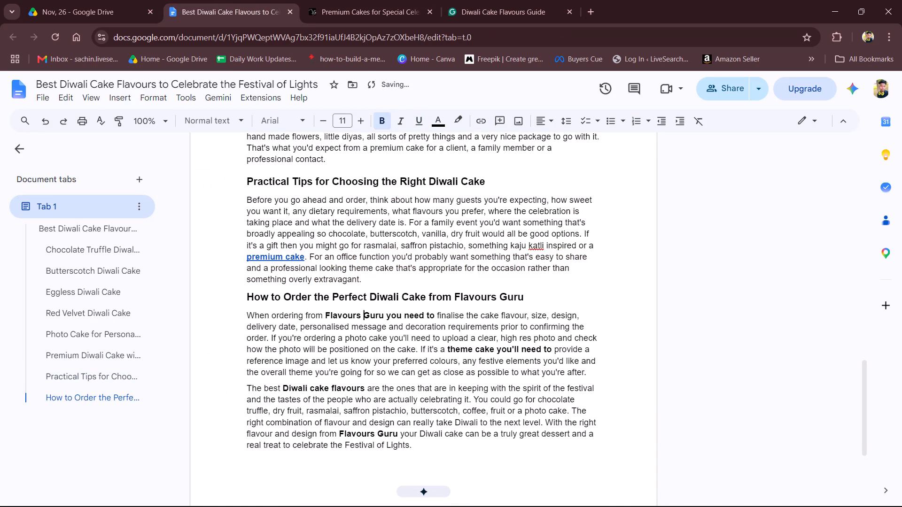
pyautogui.press('Right')
pyautogui.press('Right')
pyautogui.press('Right')
pyautogui.press('Right')
pyautogui.press('Right')
pyautogui.hotkey('ctrl', 'shift', 'Right')
pyautogui.hotkey('ctrl', 'shift', 'Right')
pyautogui.hotkey('ctrl', 'shift', 'Right')
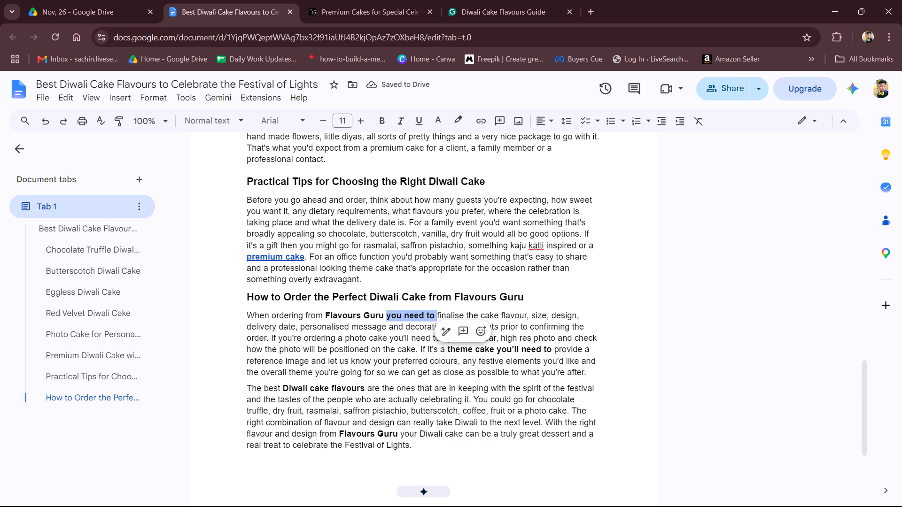
pyautogui.hotkey('ctrl', 'b')
pyautogui.hotkey('ctrl', 'b')
# Remove the bold formatting from "you'll need to upload" in the How to Order section through the end of the document.
pyautogui.press('Left')
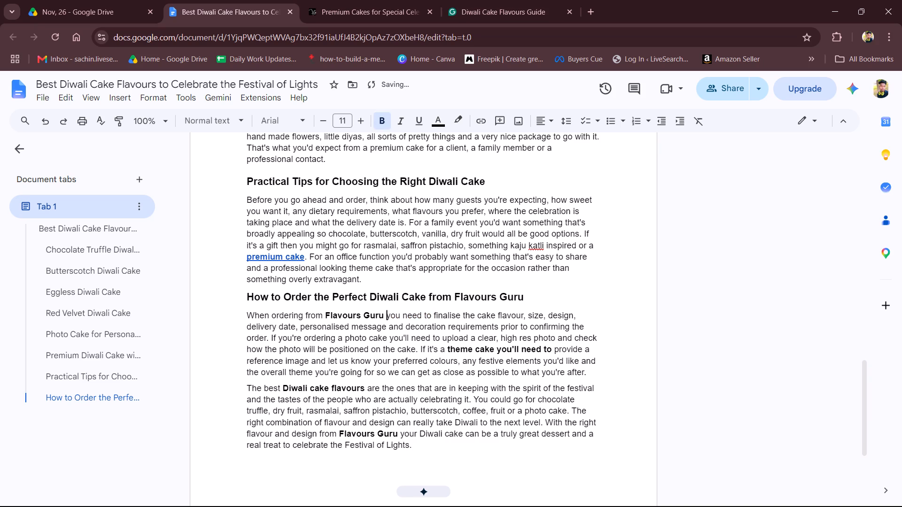
pyautogui.press('Down')
pyautogui.press('Down')
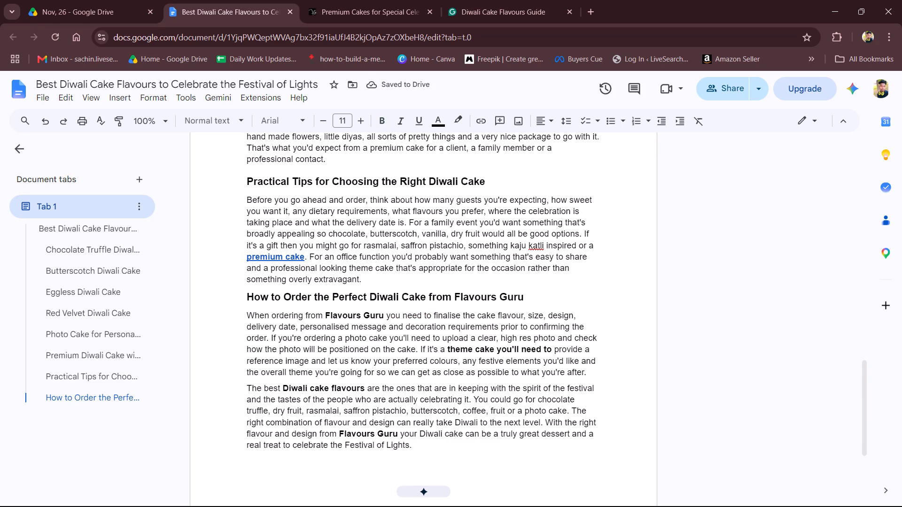
pyautogui.hotkey('ctrl', 'shift', 'Down')
pyautogui.hotkey('ctrl', 'shift', 'Down')
pyautogui.hotkey('ctrl', 'b')
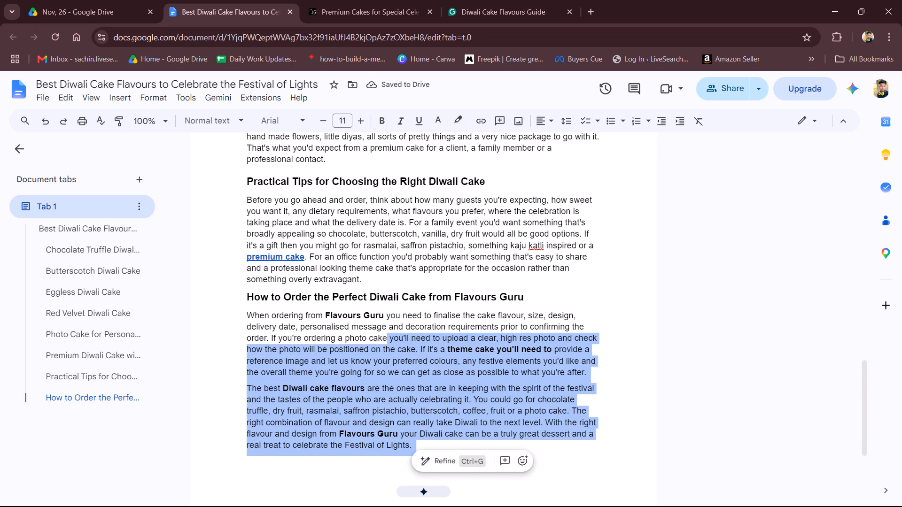
pyautogui.hotkey('ctrl', 'b')
pyautogui.press('Up')
pyautogui.press('Up')
pyautogui.press('Left')
pyautogui.hotkey('ctrl', 'shift', 'Left')
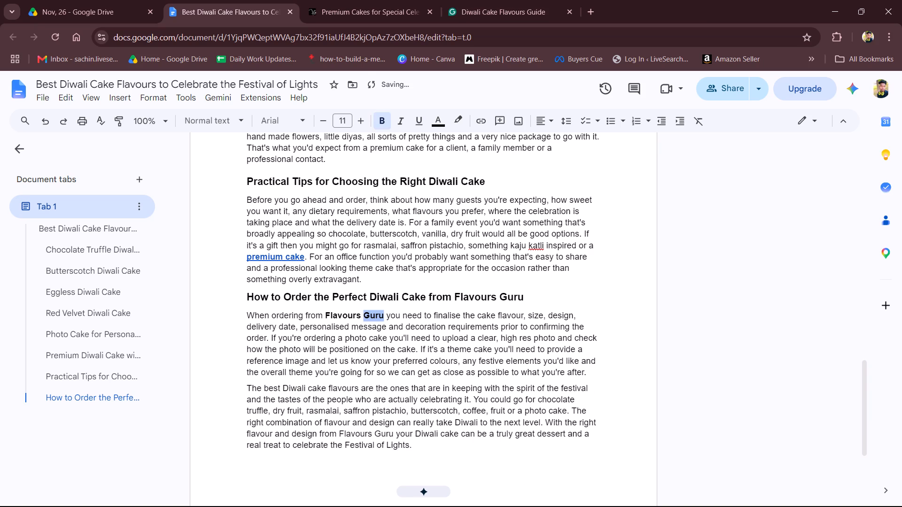
pyautogui.hotkey('ctrl', 'shift', 'Left')
pyautogui.hotkey('ctrl', 'k')
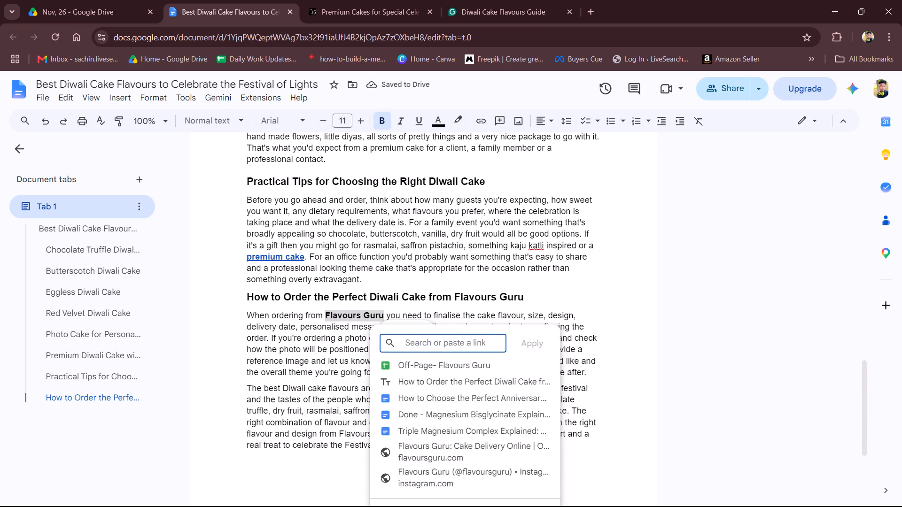
pyautogui.hotkey('ctrl', 'v')
pyautogui.hotkey('ctrl', 'shift', 'Left')
pyautogui.hotkey('ctrl', 'shift', 'Left')
pyautogui.hotkey('ctrl', 'shift', 'Left')
pyautogui.press('BackSpace')
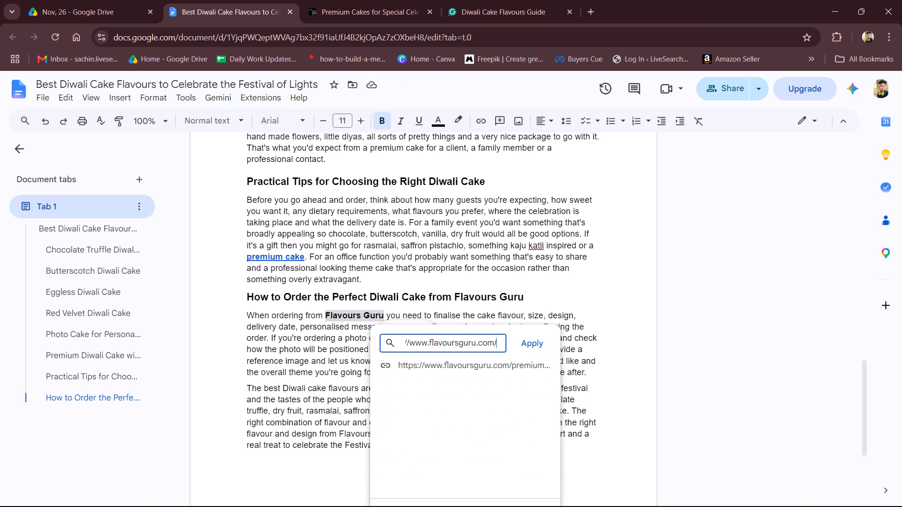
pyautogui.press('Return')
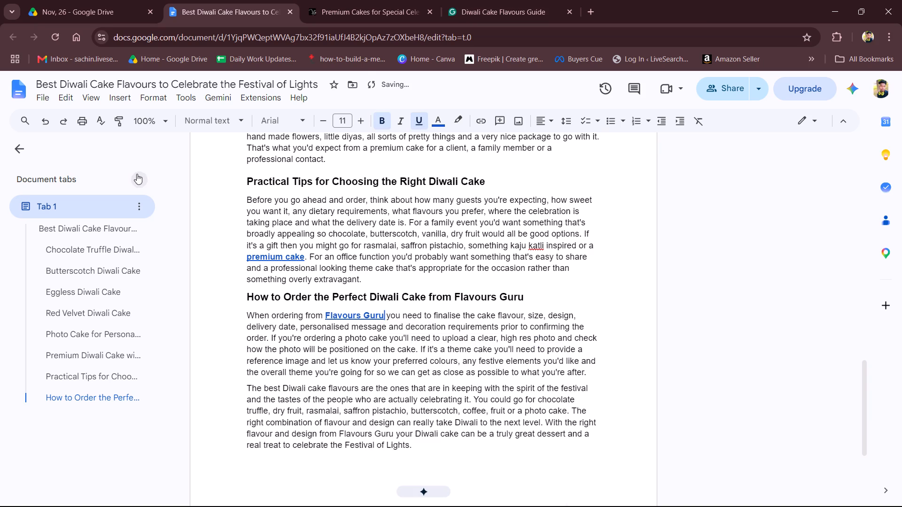
# Copy the whole article below its title in the doc and paste it into the body of the new WordPress post.
pyautogui.scroll(15, 284, 287)
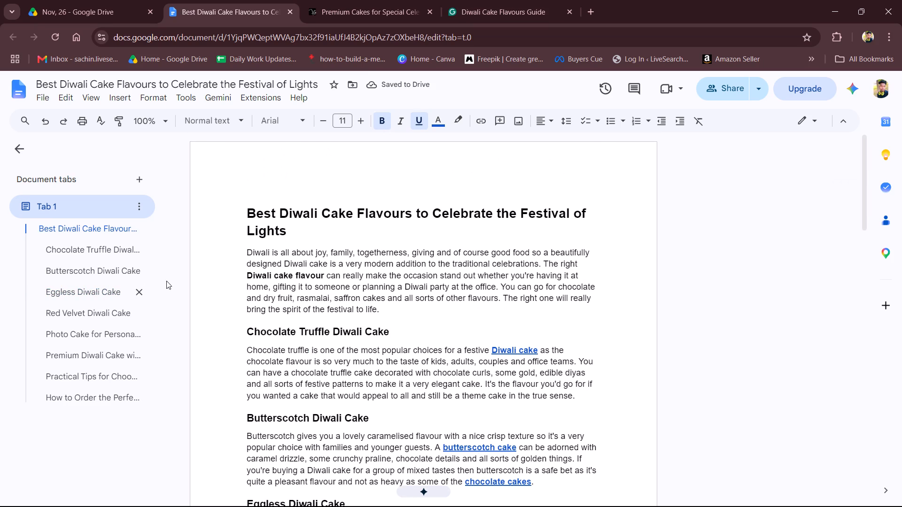
pyautogui.click(229, 257)
pyautogui.hotkey('ctrl', 'shift', 'Down')
pyautogui.hotkey('ctrl', 'shift', 'Down')
pyautogui.hotkey('ctrl', 'shift', 'Down')
pyautogui.hotkey('ctrl', 'shift', 'Down')
pyautogui.hotkey('ctrl', 'shift', 'Down')
pyautogui.hotkey('ctrl', 'shift', 'Down')
pyautogui.hotkey('ctrl', 'shift', 'Down')
pyautogui.hotkey('ctrl', 'shift', 'Down')
pyautogui.hotkey('ctrl', 'shift', 'Down')
pyautogui.hotkey('ctrl', 'shift', 'Down')
pyautogui.hotkey('ctrl', 'shift', 'Down')
pyautogui.hotkey('ctrl', 'shift', 'Down')
pyautogui.hotkey('ctrl', 'shift', 'Down')
pyautogui.hotkey('ctrl', 'shift', 'Down')
pyautogui.hotkey('ctrl', 'shift', 'Down')
pyautogui.hotkey('ctrl', 'shift', 'Down')
pyautogui.hotkey('ctrl', 'shift', 'Down')
pyautogui.hotkey('ctrl', 'shift', 'Down')
pyautogui.hotkey('ctrl', 'shift', 'Down')
pyautogui.hotkey('ctrl', 'shift', 'Down')
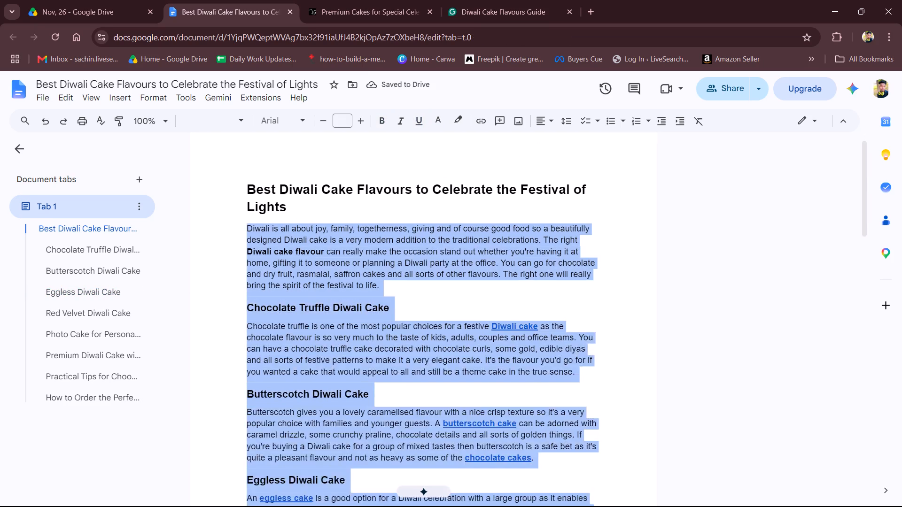
pyautogui.hotkey('ctrl', 'c')
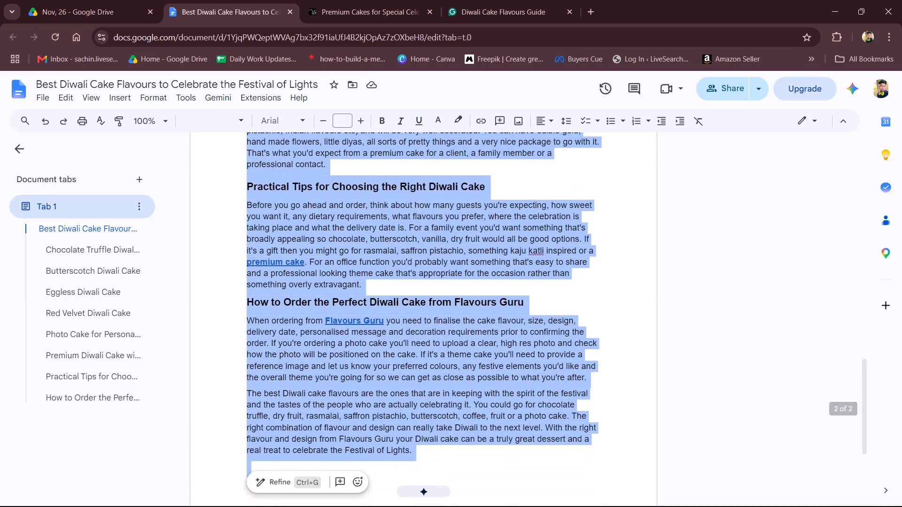
pyautogui.hotkey('alt', 'Tab')
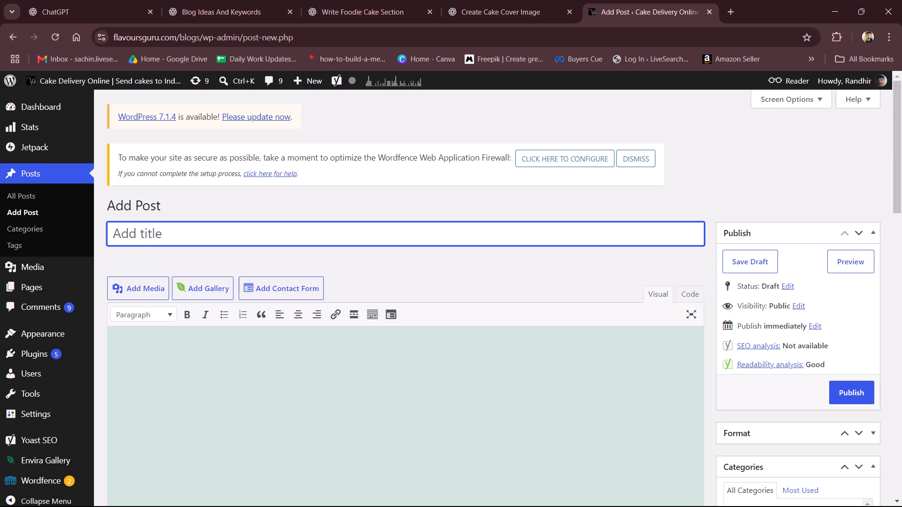
pyautogui.click(197, 368)
pyautogui.hotkey('ctrl', 'v')
pyautogui.scroll(10, 197, 368)
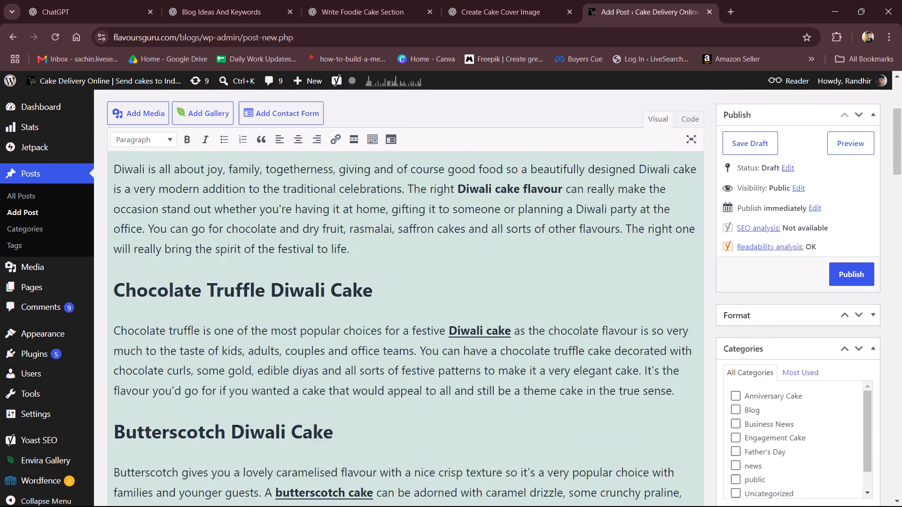
# Copy the heading "Best Diwali Cake Flavours to Celebrate the Festival of Lights" from the Google Doc into the WordPress post's title.
pyautogui.scroll(7, 197, 368)
pyautogui.hotkey('alt', 'Tab')
pyautogui.scroll(6, 197, 368)
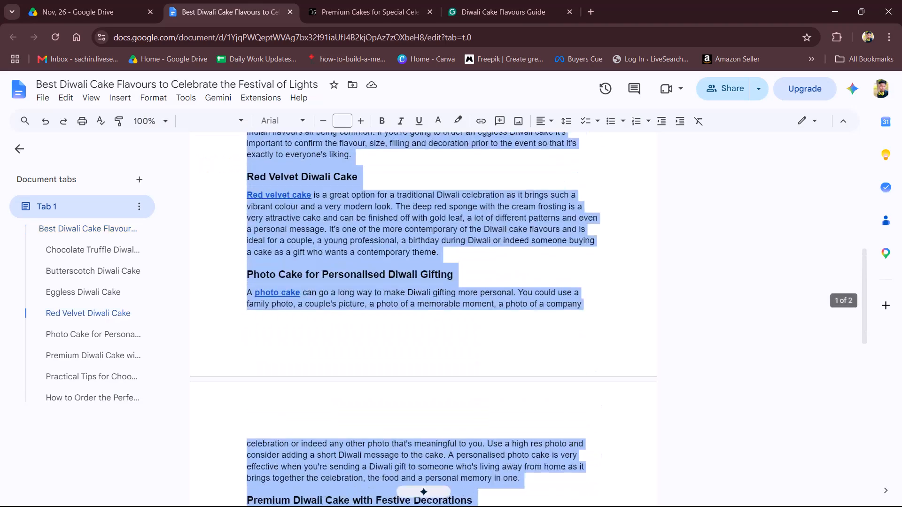
pyautogui.scroll(3, 197, 368)
pyautogui.press('Up')
pyautogui.hotkey('ctrl', 'Right')
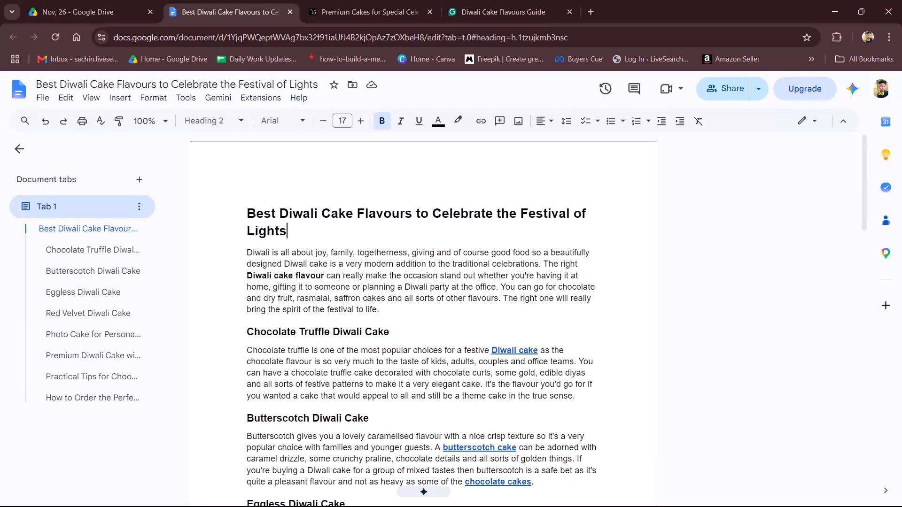
pyautogui.hotkey('ctrl', 'shift', 'Up')
pyautogui.hotkey('ctrl', 'c')
pyautogui.hotkey('ctrl', 'c')
pyautogui.hotkey('ctrl', 'c')
pyautogui.hotkey('alt', 'Tab')
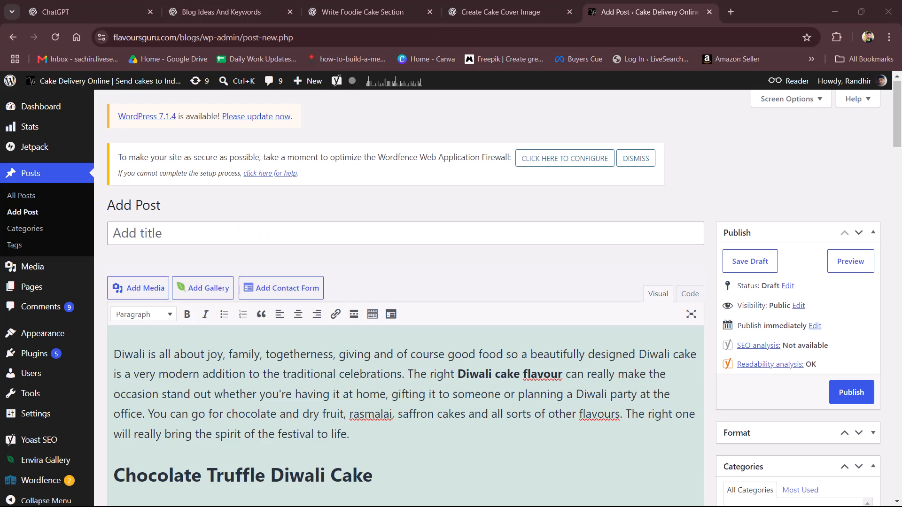
pyautogui.click(202, 238)
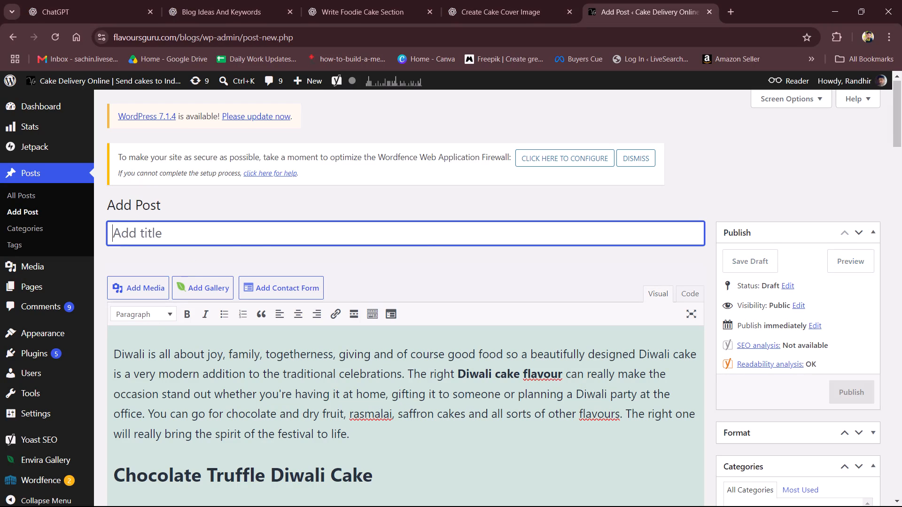
pyautogui.hotkey('ctrl', 'v')
# Assign the new post to the Blog category.
pyautogui.scroll(-2, 194, 395)
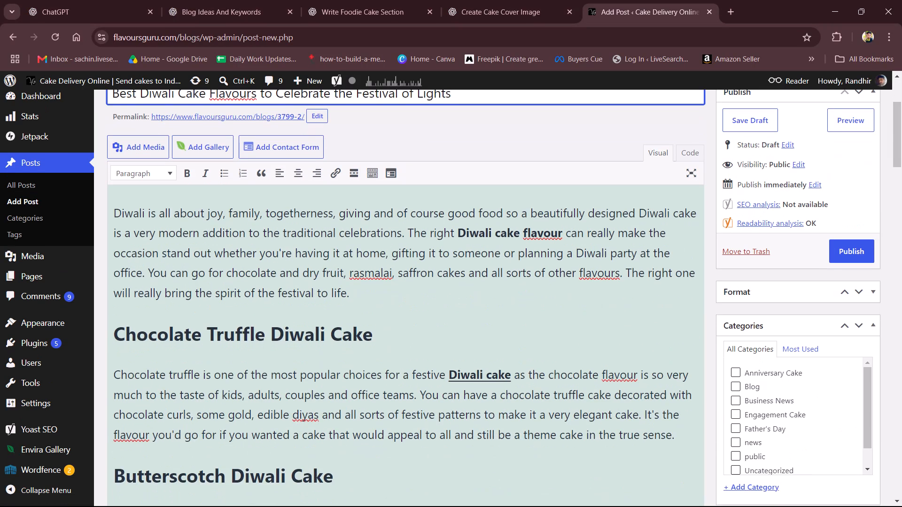
pyautogui.click(742, 384)
pyautogui.scroll(-2, 742, 415)
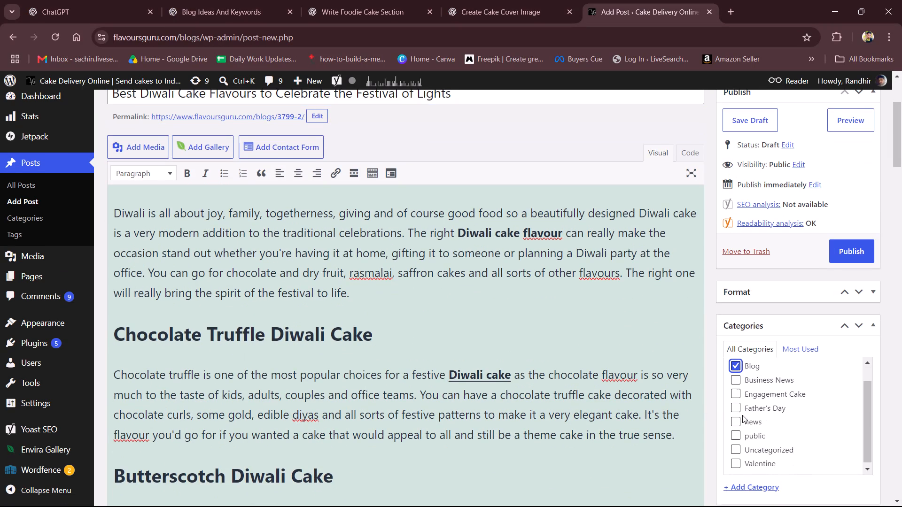
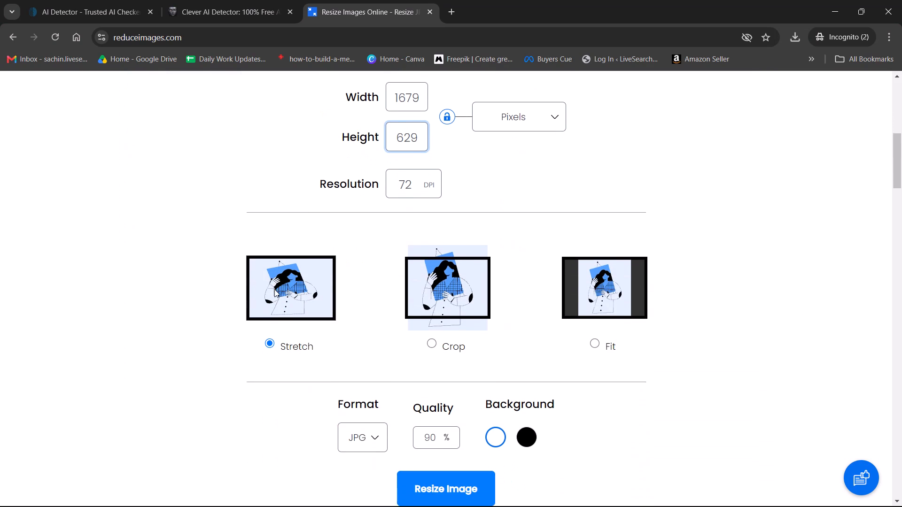
# Keep JPG as the output format and set the image quality to 60%.
pyautogui.scroll(-1, 366, 428)
pyautogui.click(377, 348)
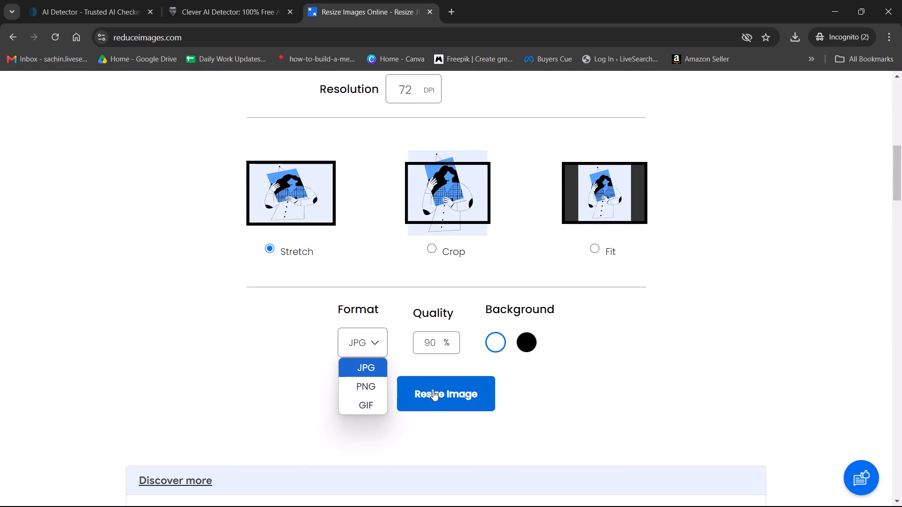
pyautogui.click(429, 339)
pyautogui.write('60')
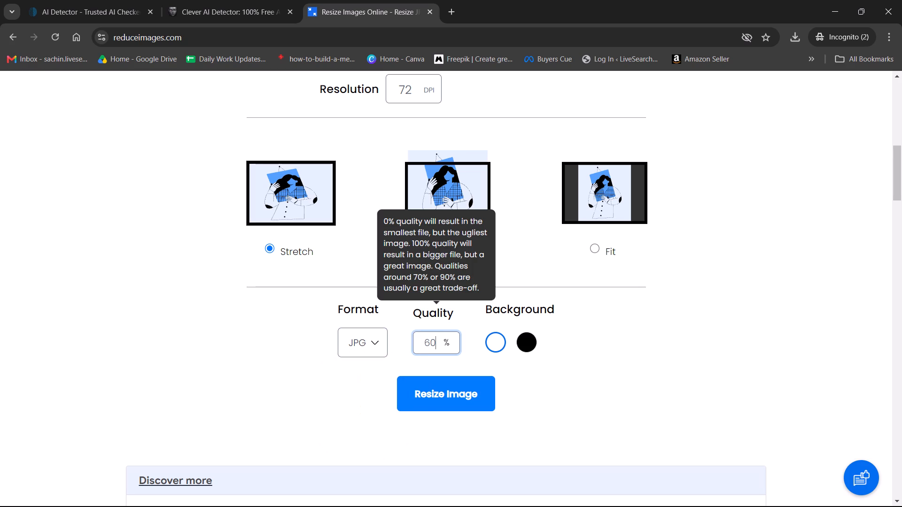
# Resize the Diwali banner with the chosen settings and save the resulting JPG to the computer.
pyautogui.click(433, 398)
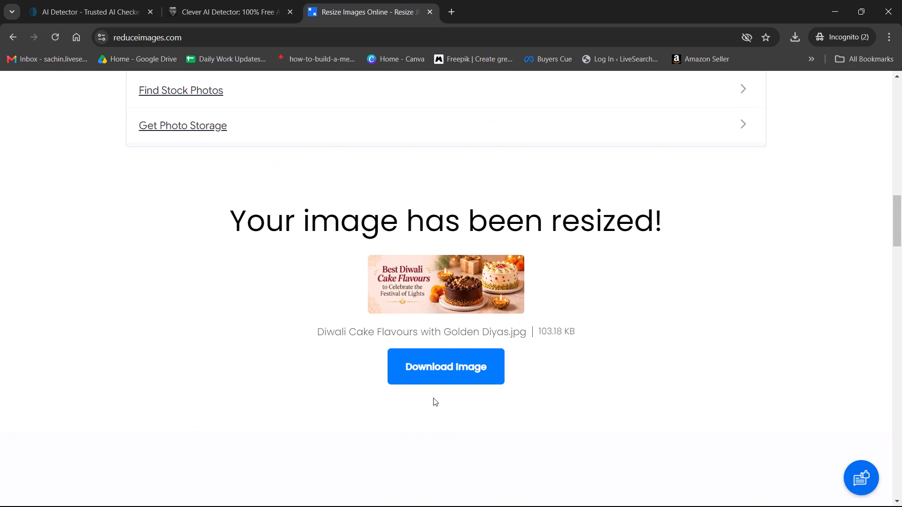
pyautogui.click(448, 373)
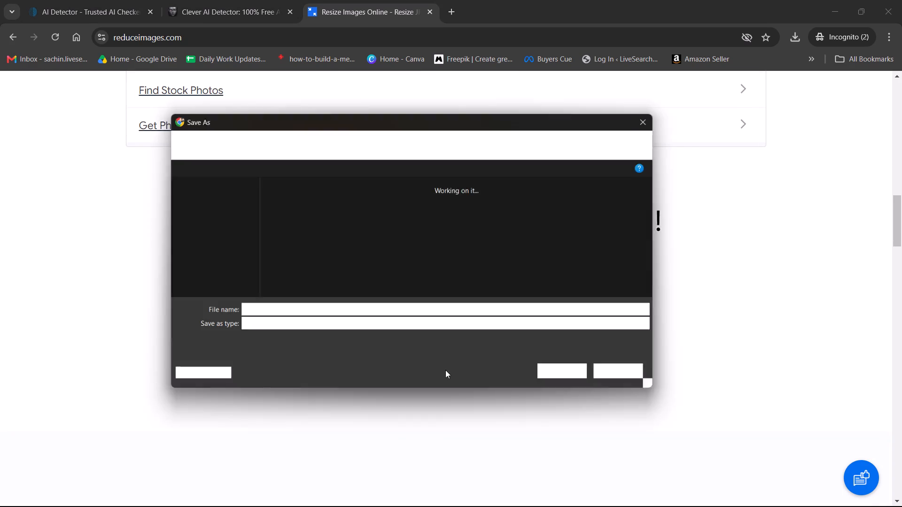
pyautogui.click(560, 380)
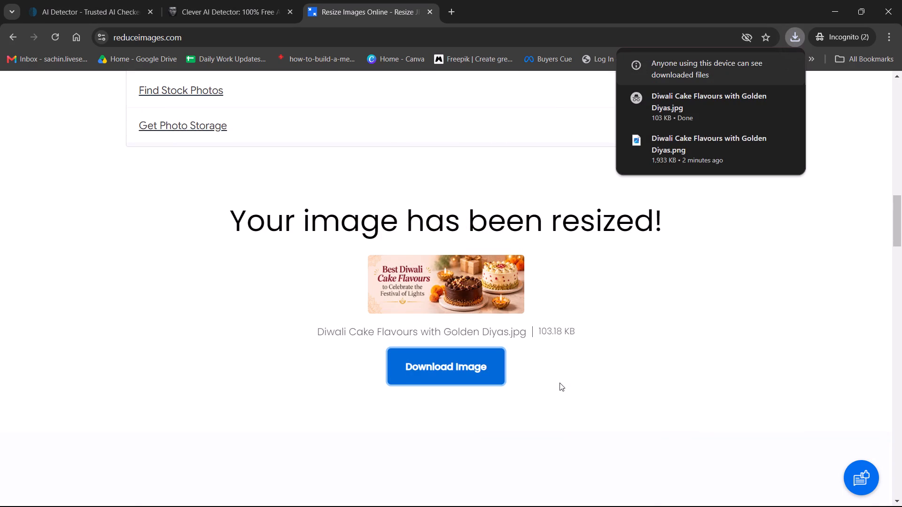
# In the WordPress draft, upload "Diwali Cake Flavours with Golden Diyas.jpg" from Downloads and set it as the featured image.
pyautogui.hotkey('alt', 'Tab')
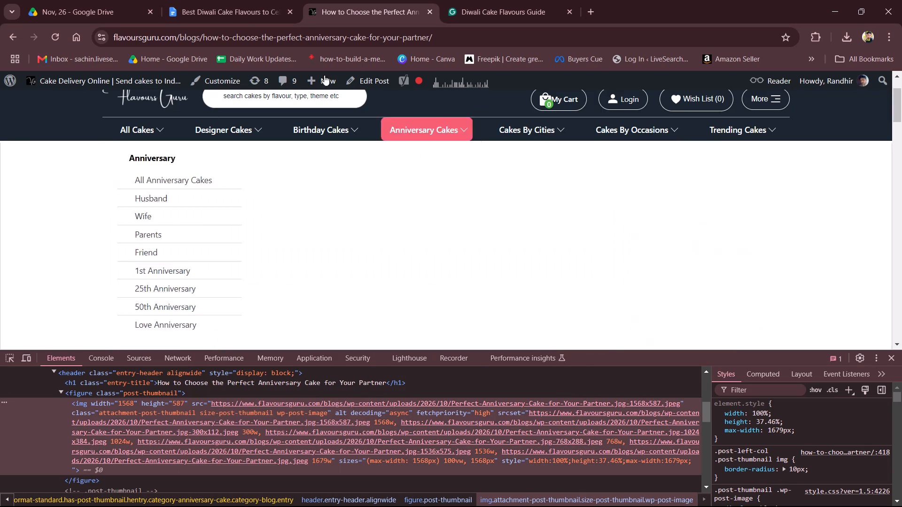
pyautogui.hotkey('alt', 'Tab')
pyautogui.hotkey('alt', 'Tab')
pyautogui.scroll(-1, 733, 331)
pyautogui.scroll(1, 744, 348)
pyautogui.scroll(-1, 745, 350)
pyautogui.scroll(-5, 795, 228)
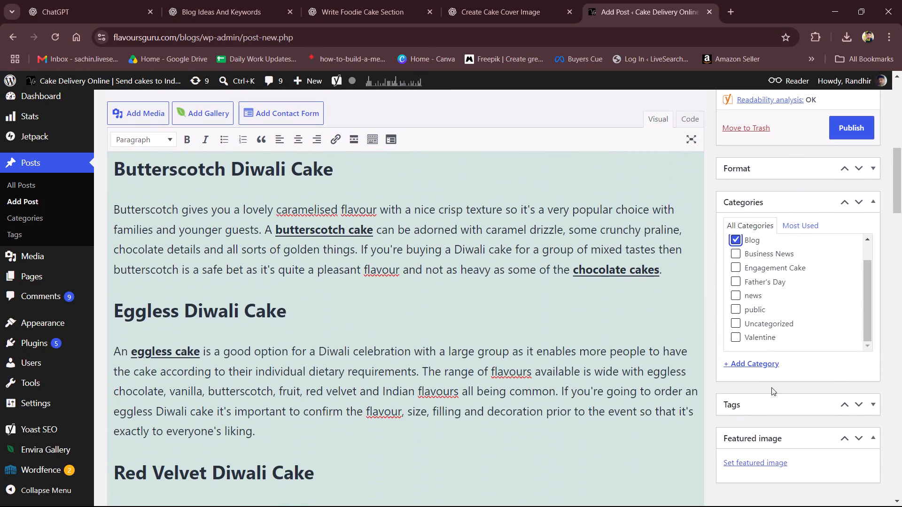
pyautogui.click(756, 466)
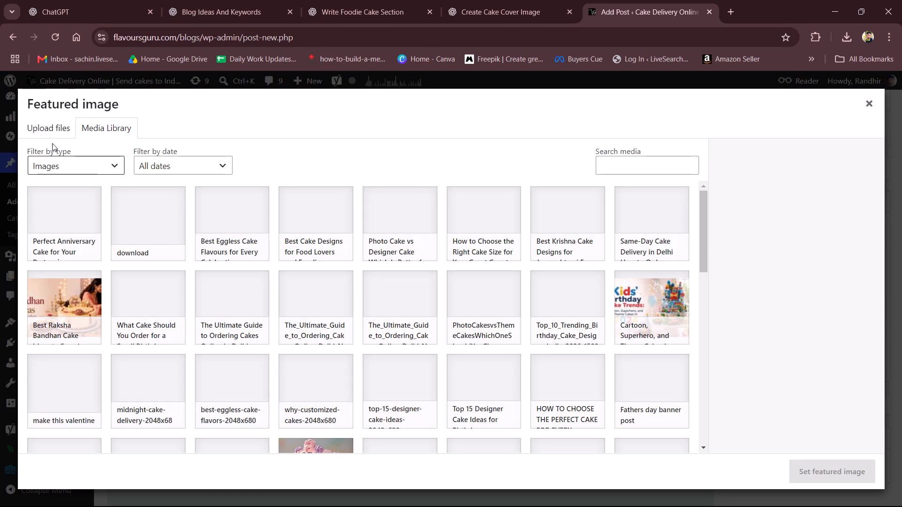
pyautogui.click(44, 128)
pyautogui.click(436, 296)
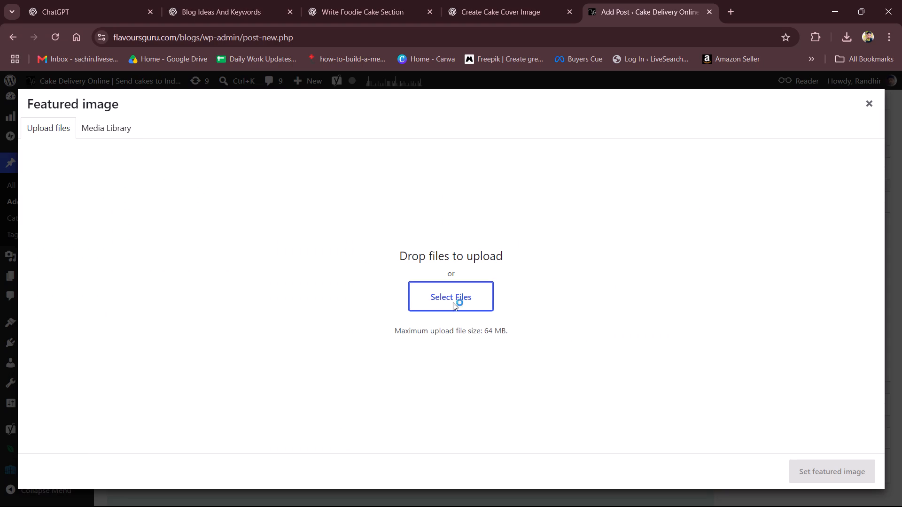
pyautogui.click(279, 236)
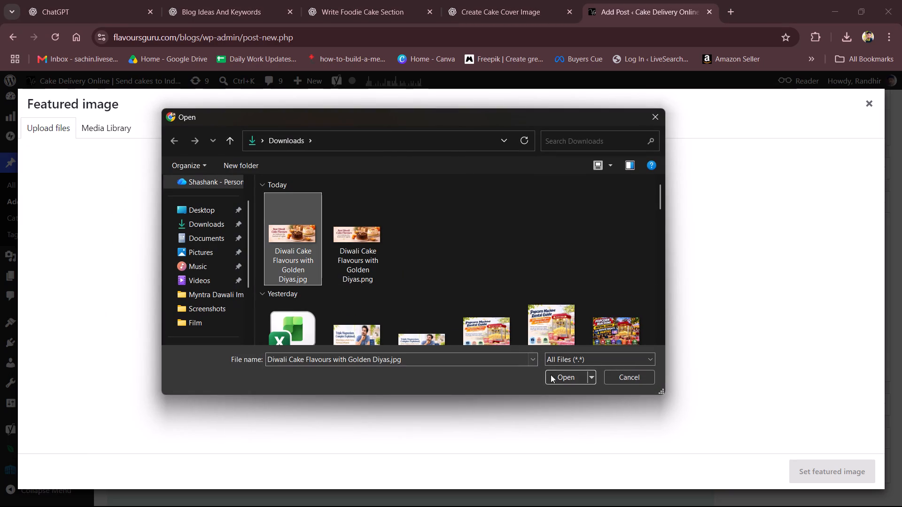
pyautogui.click(556, 377)
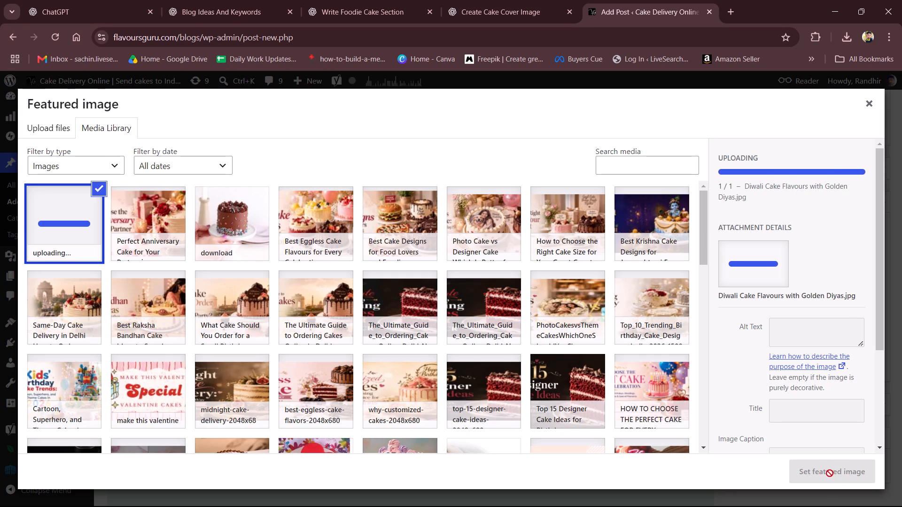
pyautogui.click(813, 473)
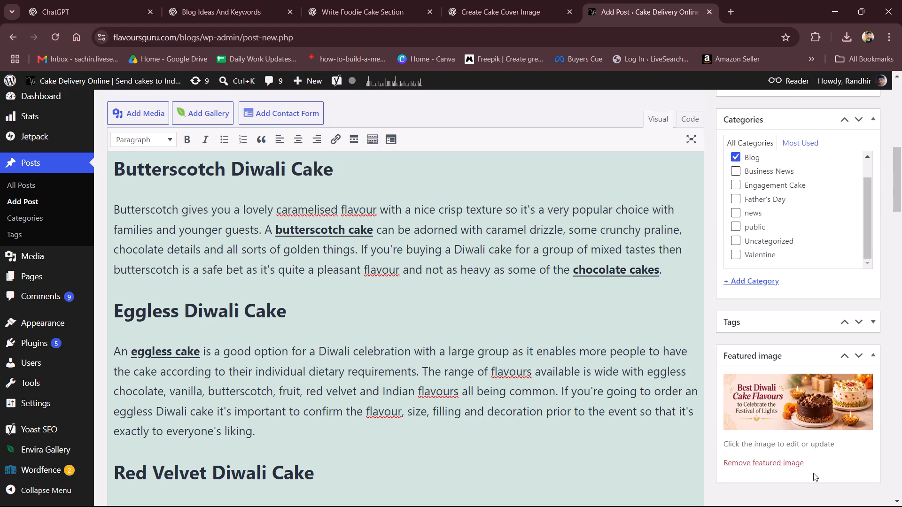
# Publish the post "Best Diwali Cake Flavours to Celebrate the Festival of Lights".
pyautogui.scroll(11, 750, 252)
pyautogui.scroll(6, 789, 240)
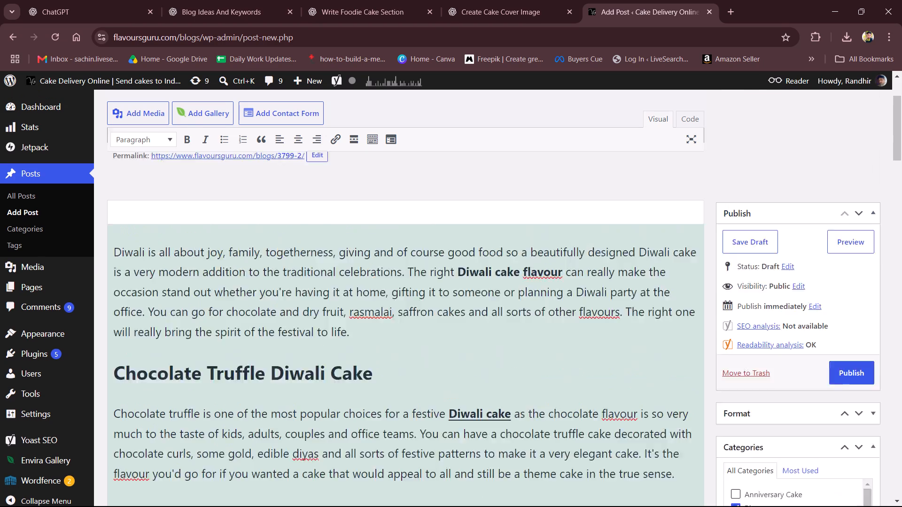
pyautogui.scroll(2, 789, 240)
pyautogui.click(851, 394)
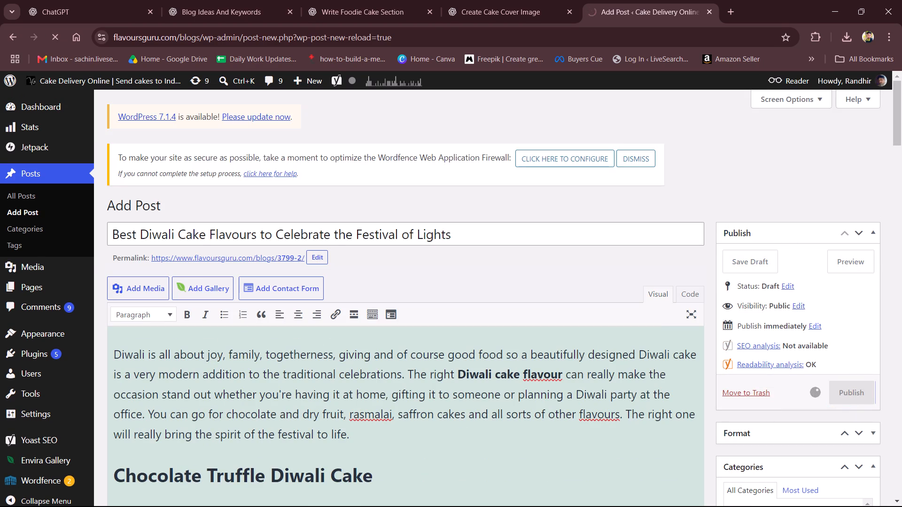
pyautogui.click(613, 395)
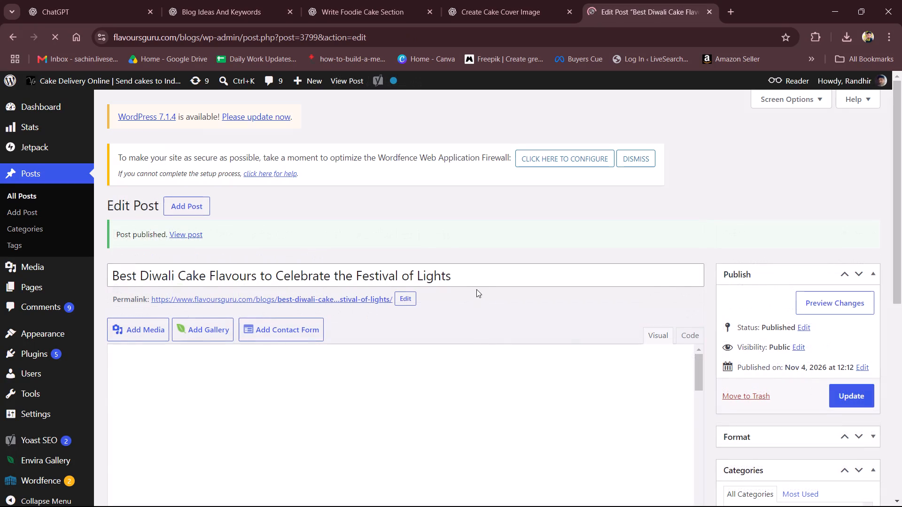
# Open a preview of the published Diwali cake flavours post.
pyautogui.click(814, 298)
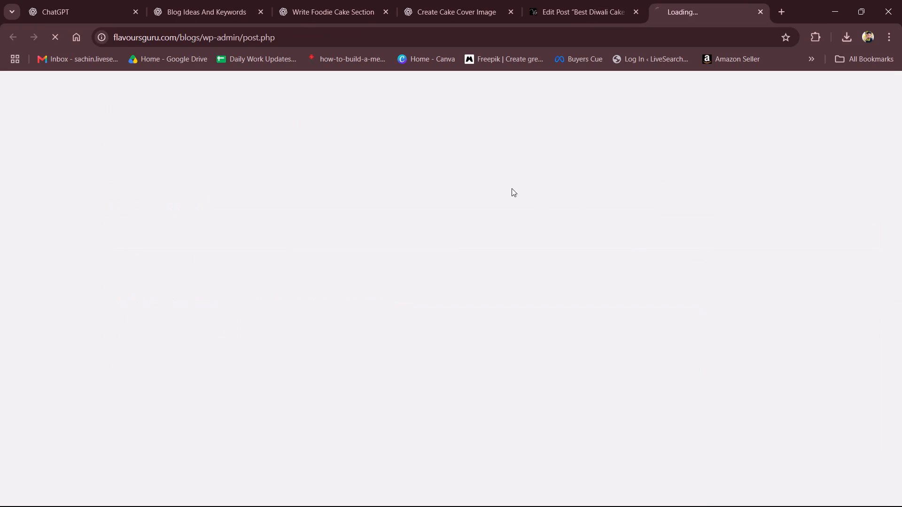
# Close the developer tools on the anniversary cake post and return to the Flavours Guru blog listing to check the newest entries.
pyautogui.hotkey('alt', 'Tab')
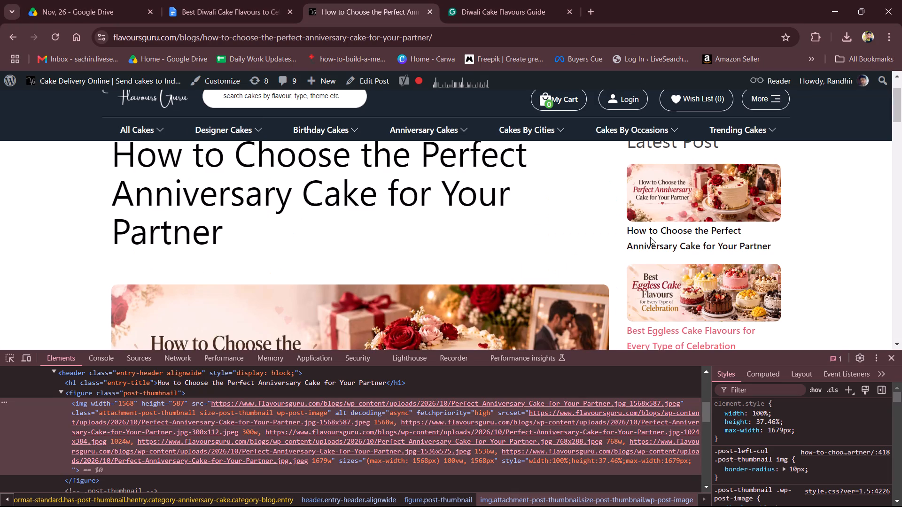
pyautogui.press('F12')
pyautogui.click(650, 237)
pyautogui.hscroll(14, 650, 237)
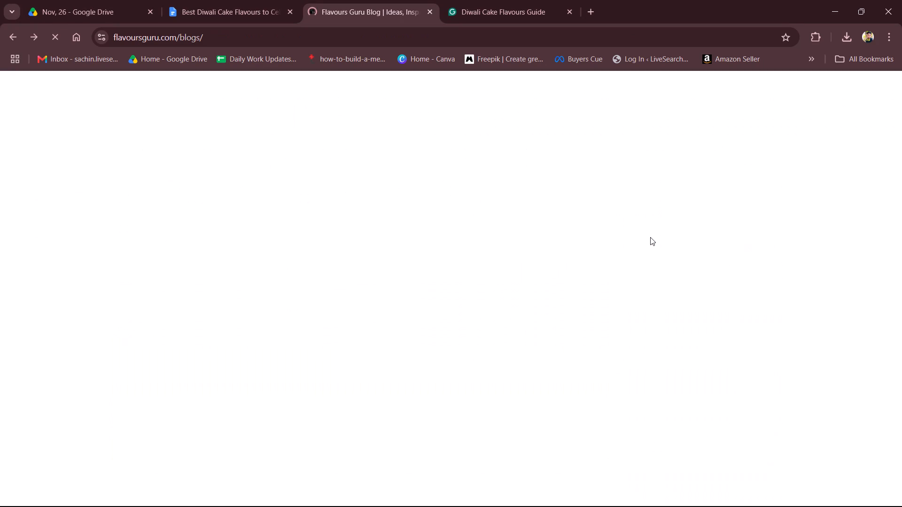
pyautogui.scroll(13, 650, 237)
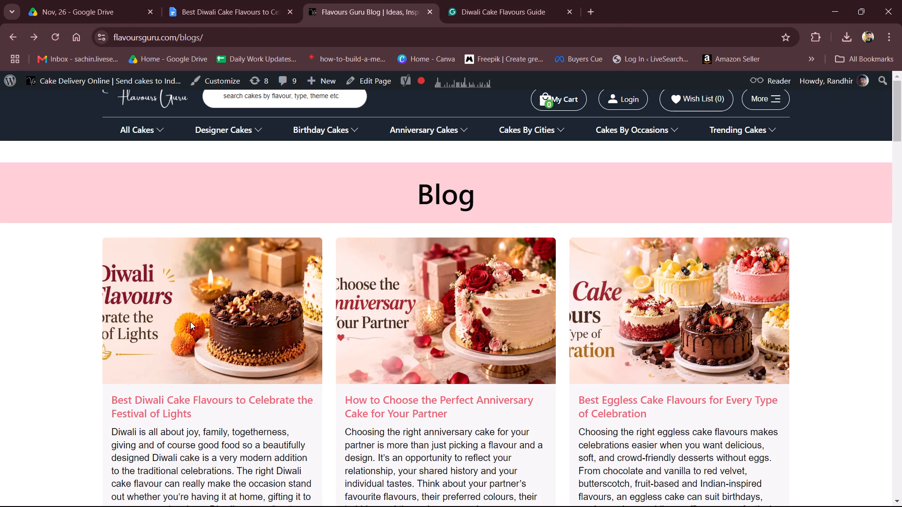
# From the blog listing, open the live post "Best Diwali Cake Flavours to Celebrate the Festival of Lights" and copy its web address.
pyautogui.scroll(-10, 167, 308)
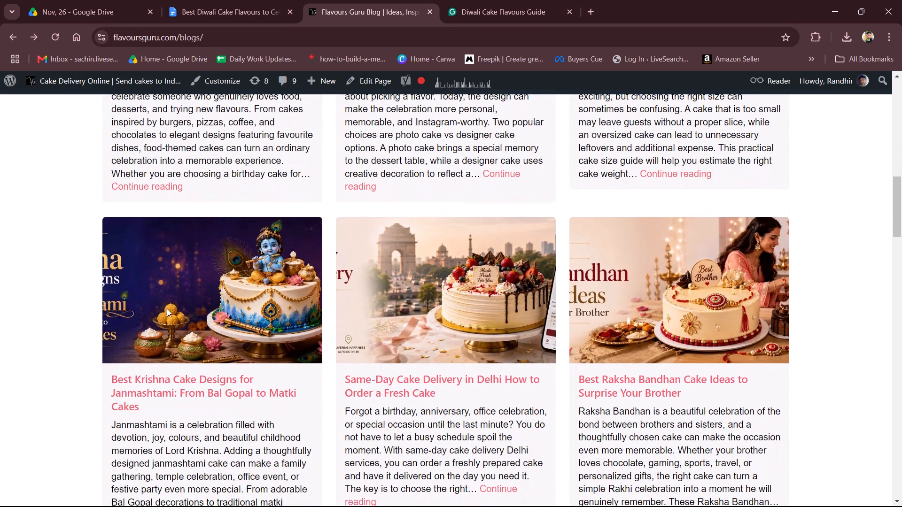
pyautogui.scroll(13, 167, 308)
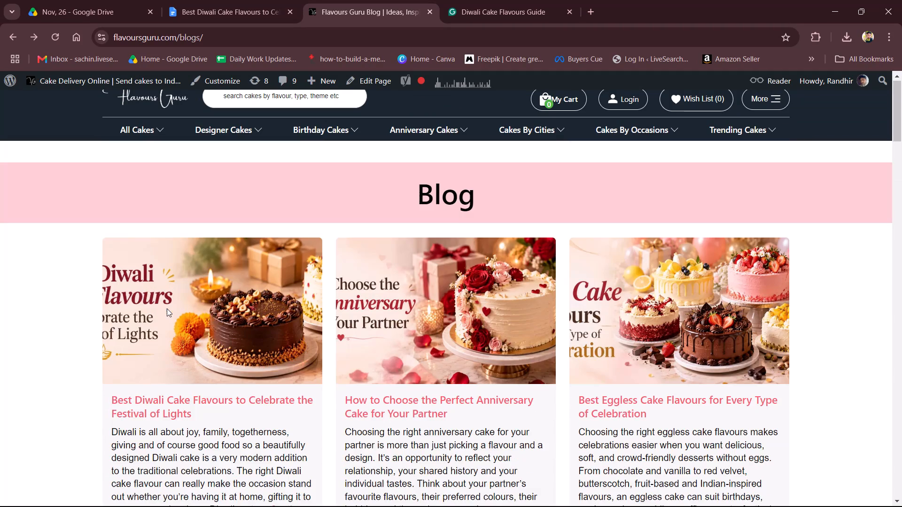
pyautogui.scroll(-1, 167, 308)
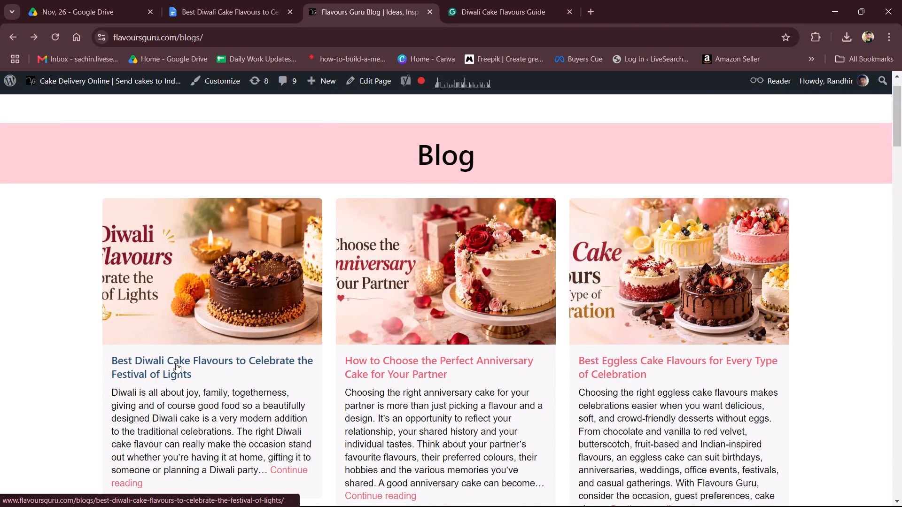
pyautogui.click(176, 363)
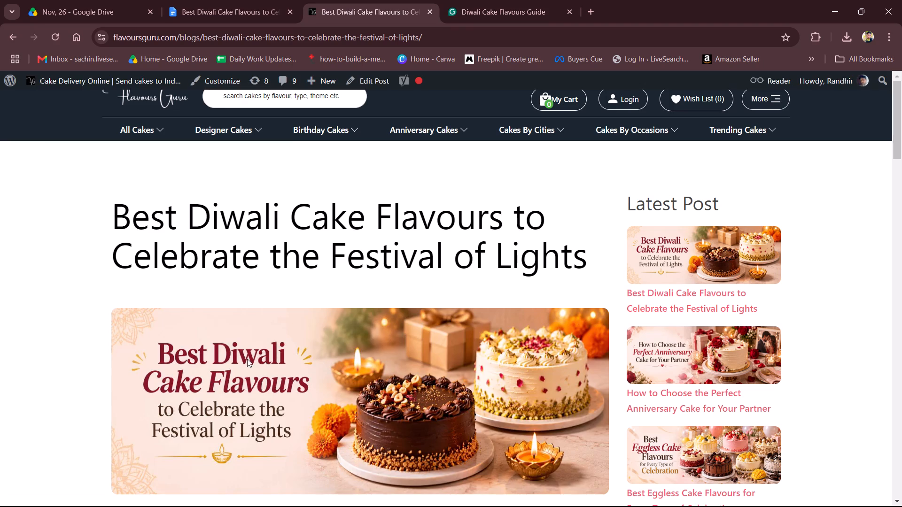
pyautogui.hscroll(-1, 264, 344)
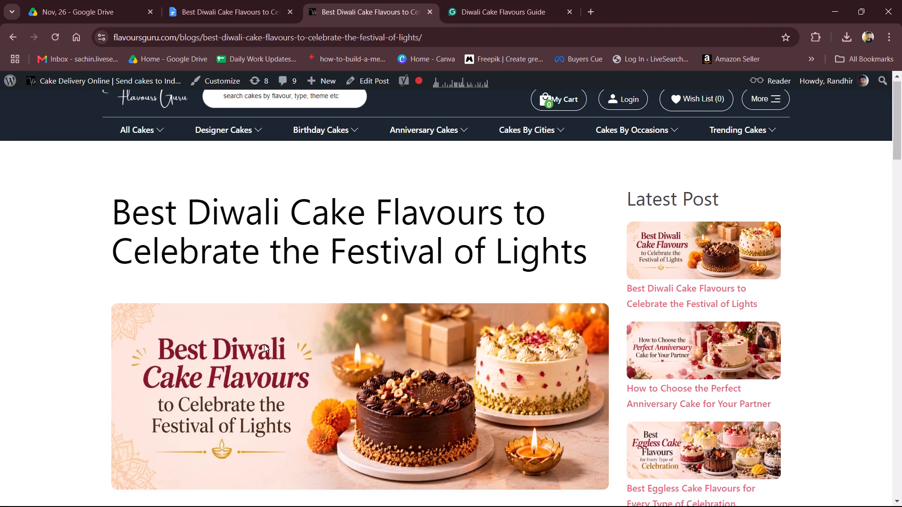
pyautogui.hscroll(-1, 264, 344)
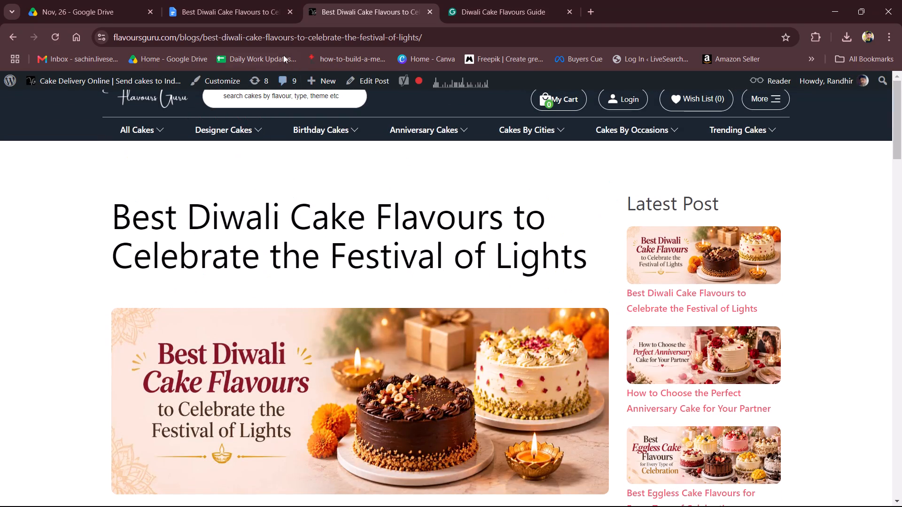
pyautogui.click(287, 41)
pyautogui.hotkey('ctrl', 'c')
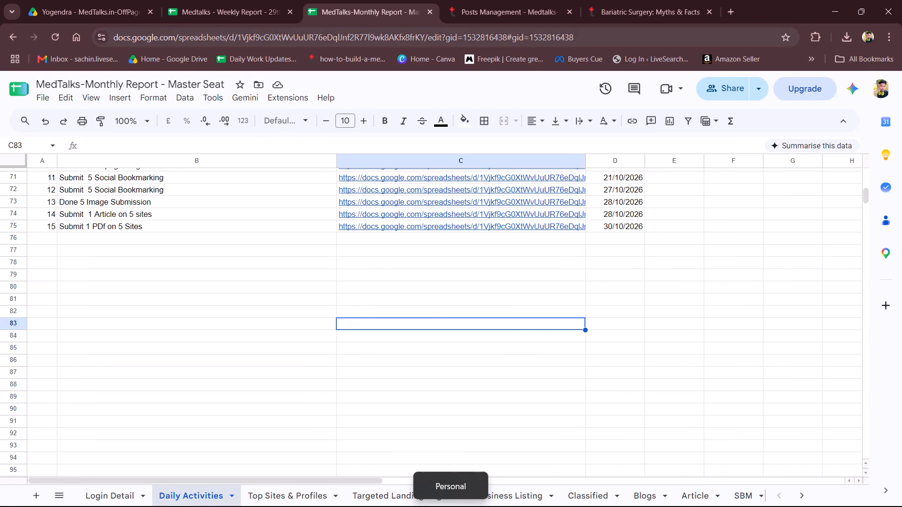
# Switch to the browser window holding the Lunerva Nutrition keyword ranking spreadsheet.
pyautogui.hotkey('alt', 'Tab')
pyautogui.hotkey('alt', 'Tab')
pyautogui.hotkey('alt', 'Tab')
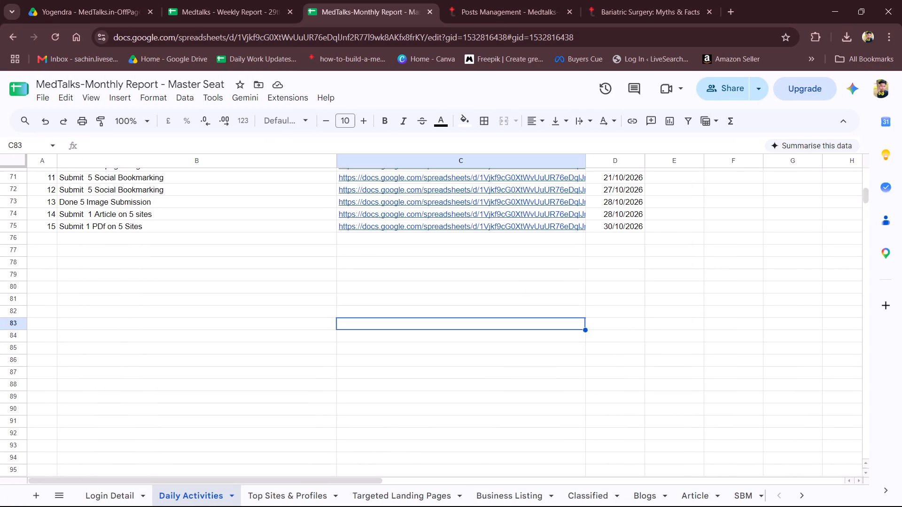
pyautogui.hotkey('alt', 'Tab')
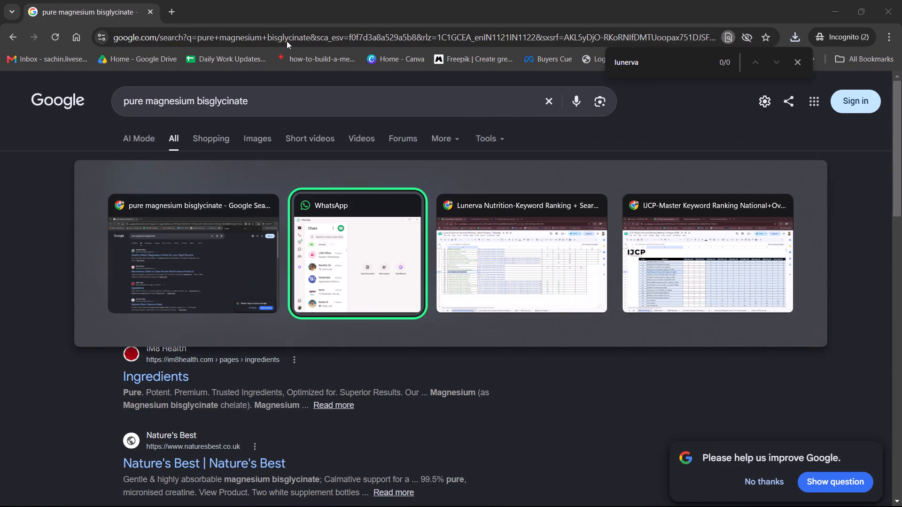
pyautogui.hotkey('alt', 'Tab')
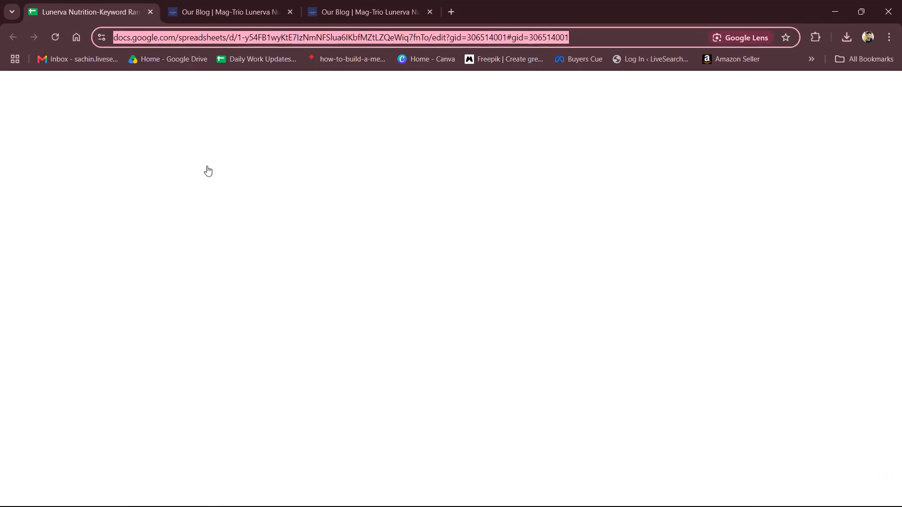